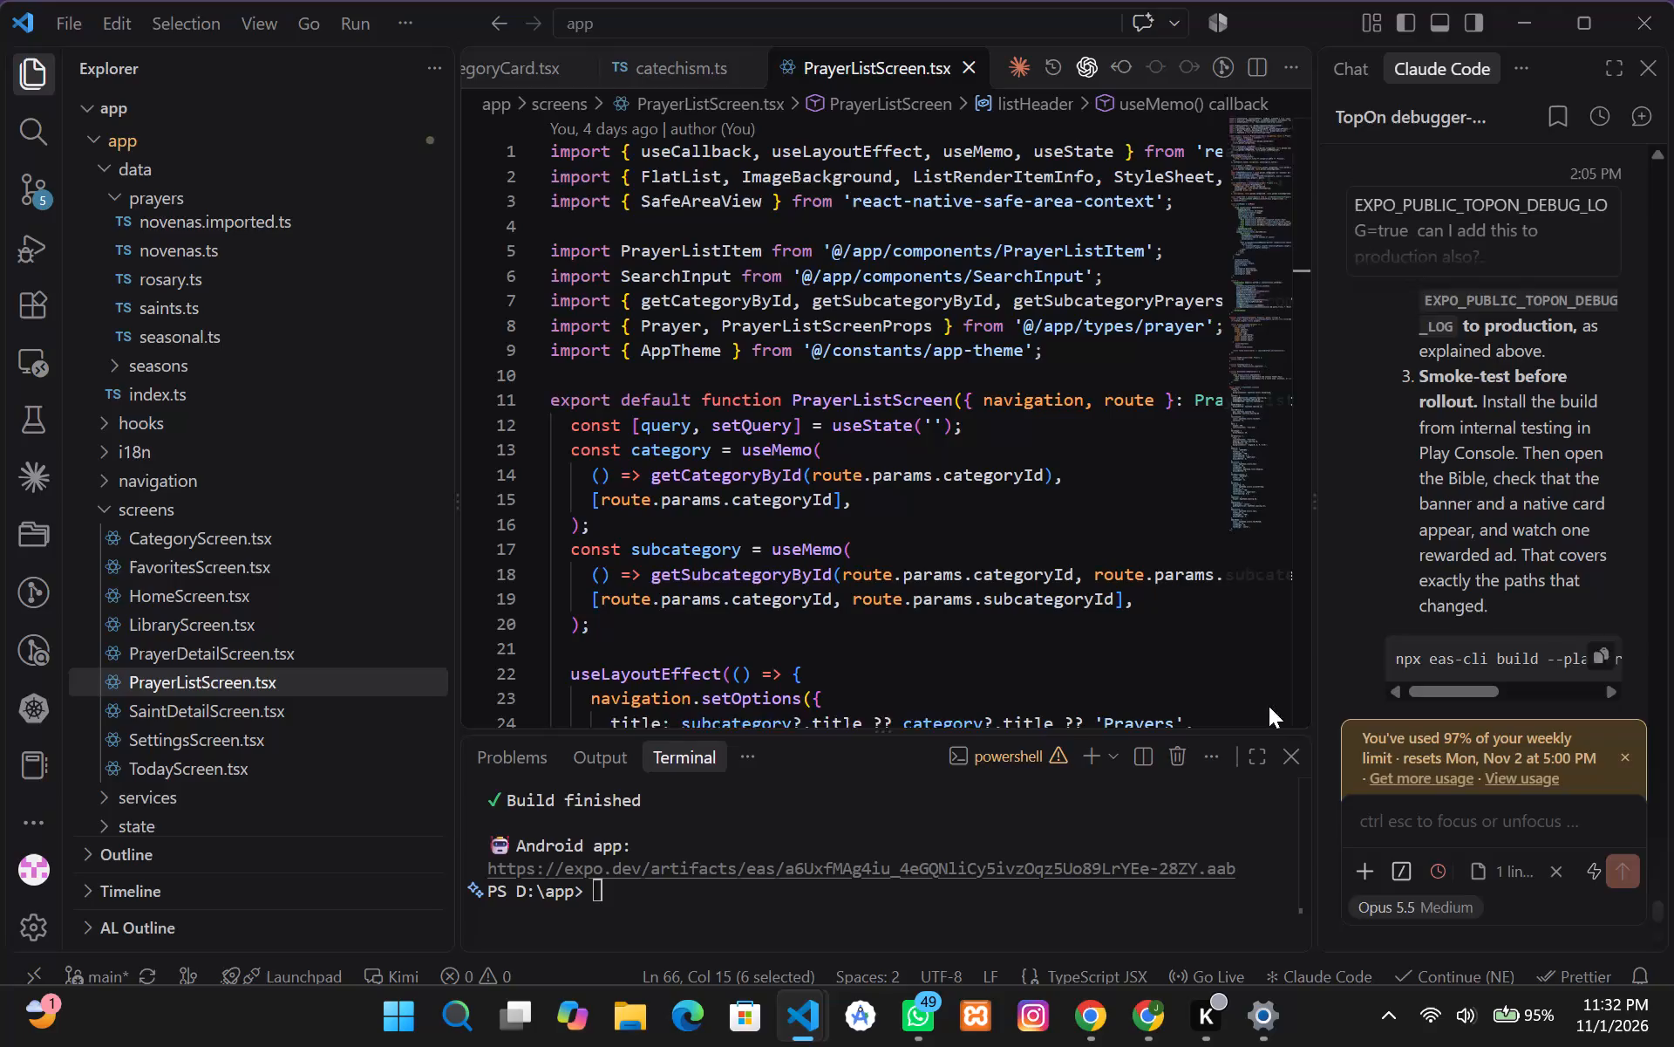
Switch to Chrome and bring up the Google Play Console page of the Catholic Prayers app.
{"action": "left_click", "coordinate": [1101, 1019]}
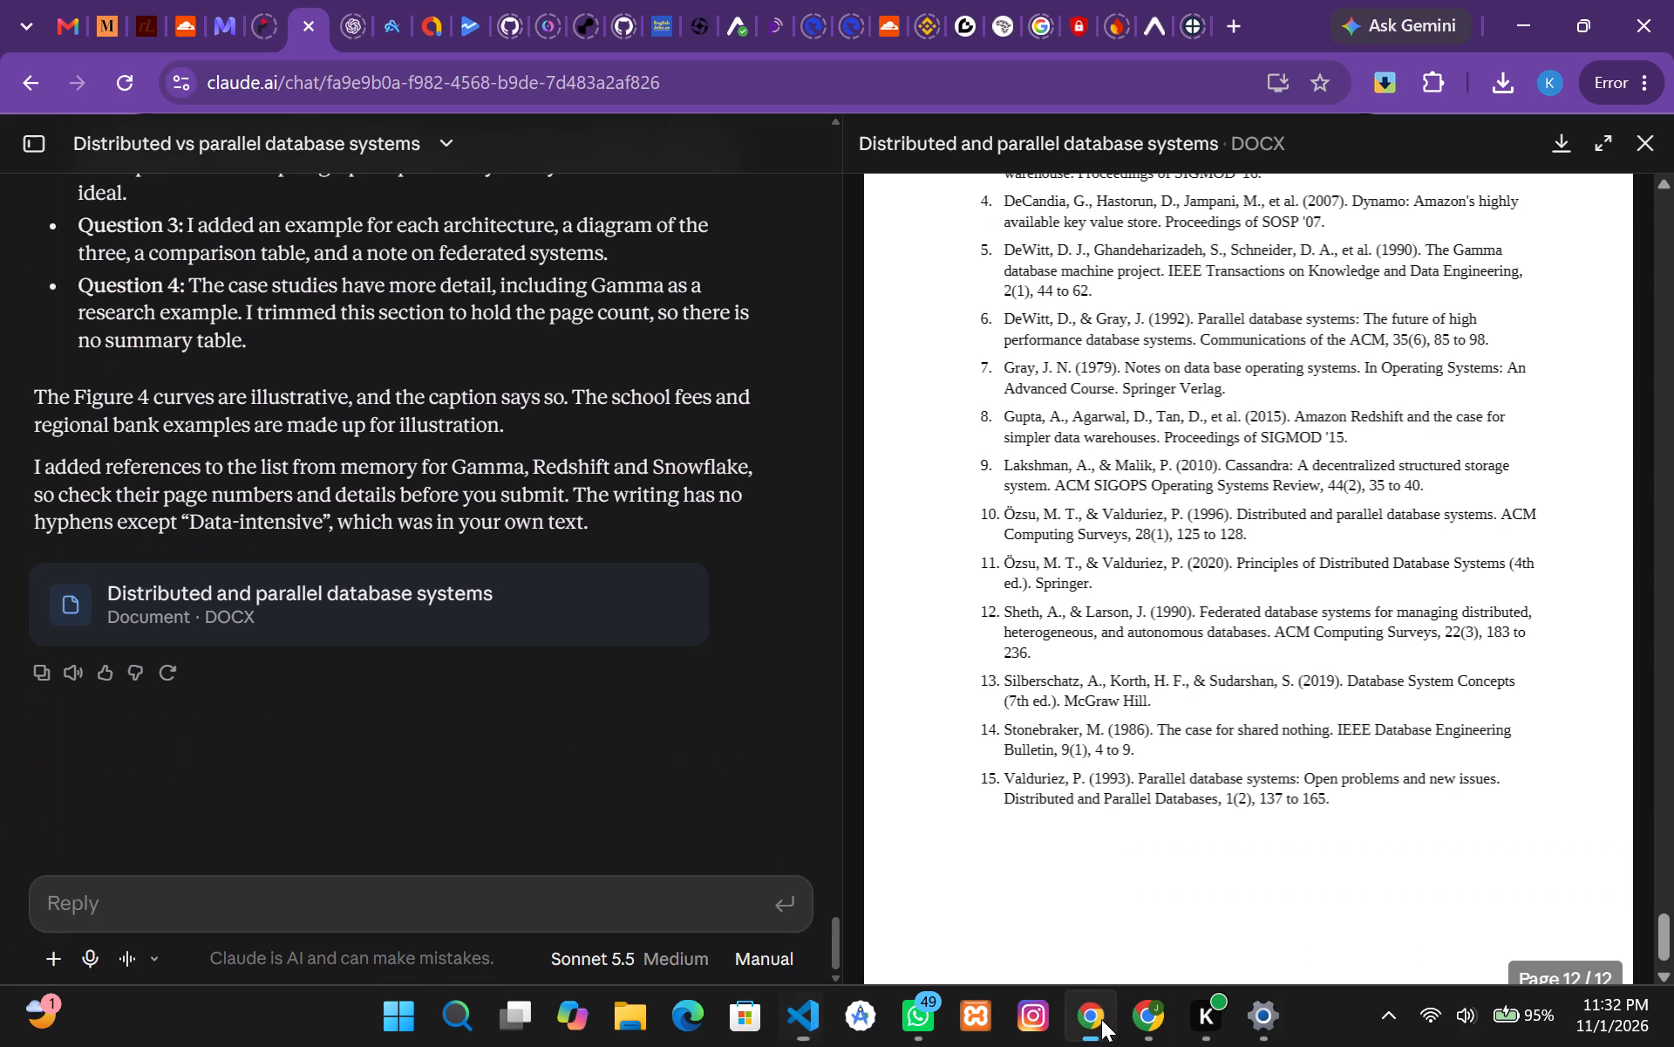
{"action": "left_click", "coordinate": [465, 15]}
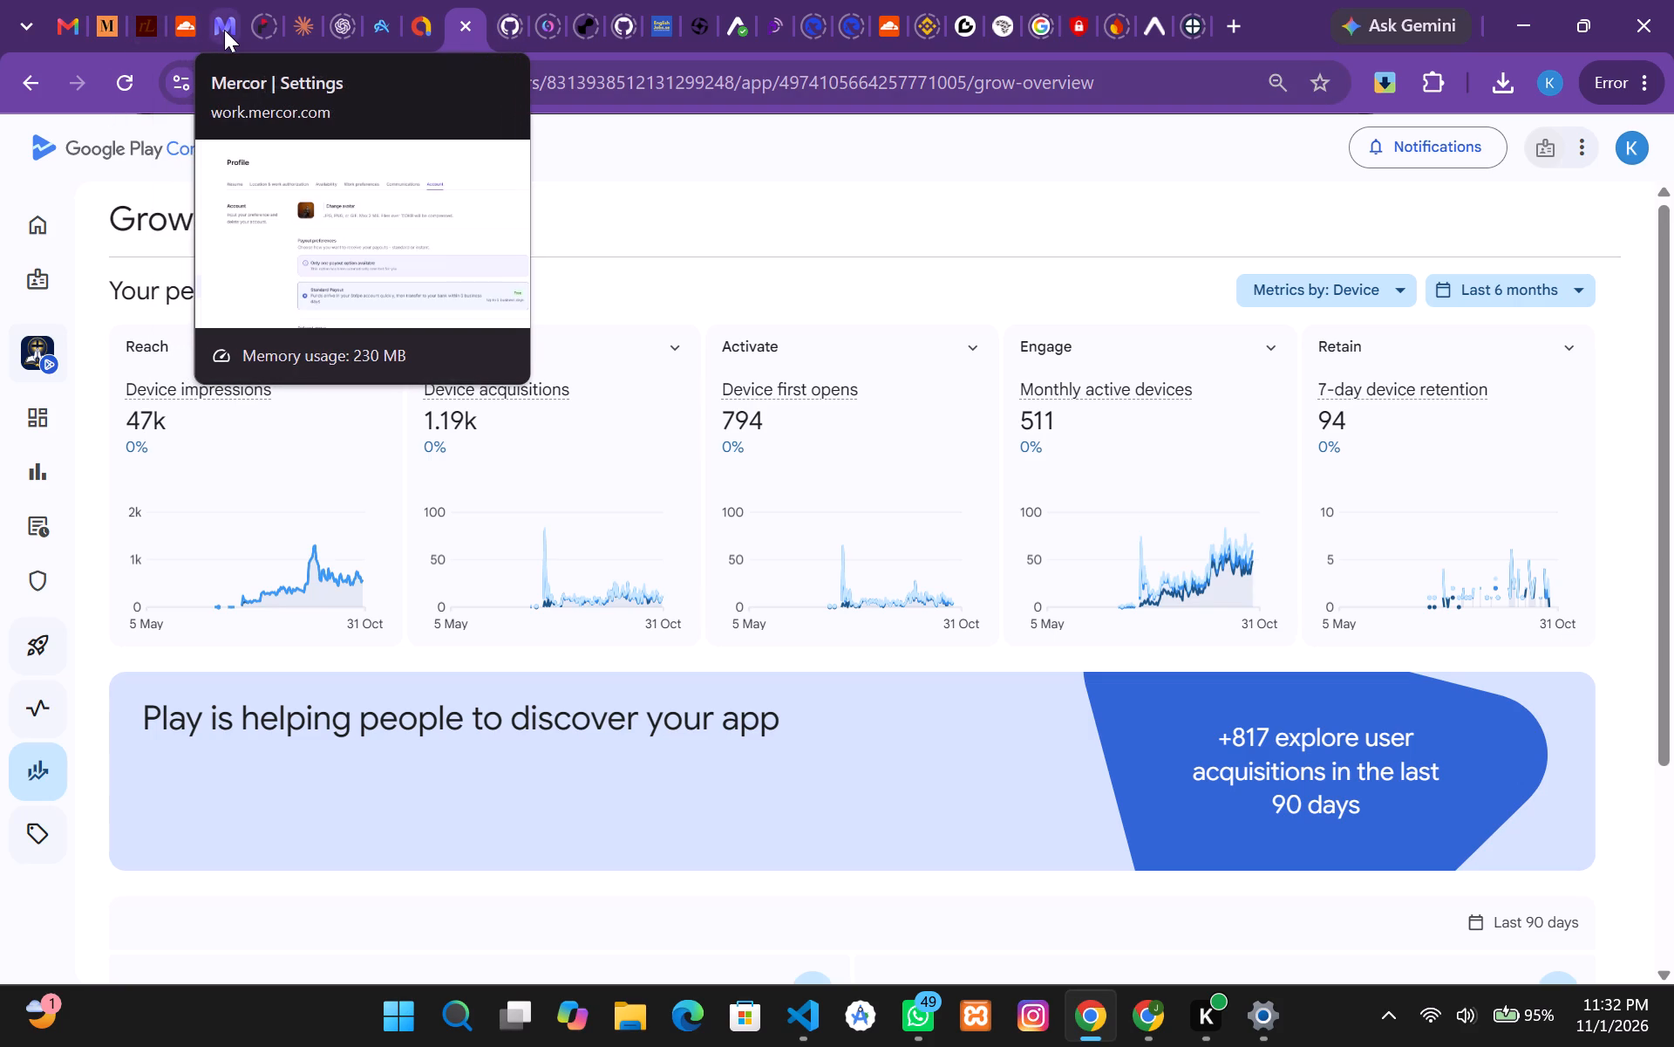
{"action": "left_click", "coordinate": [159, 38]}
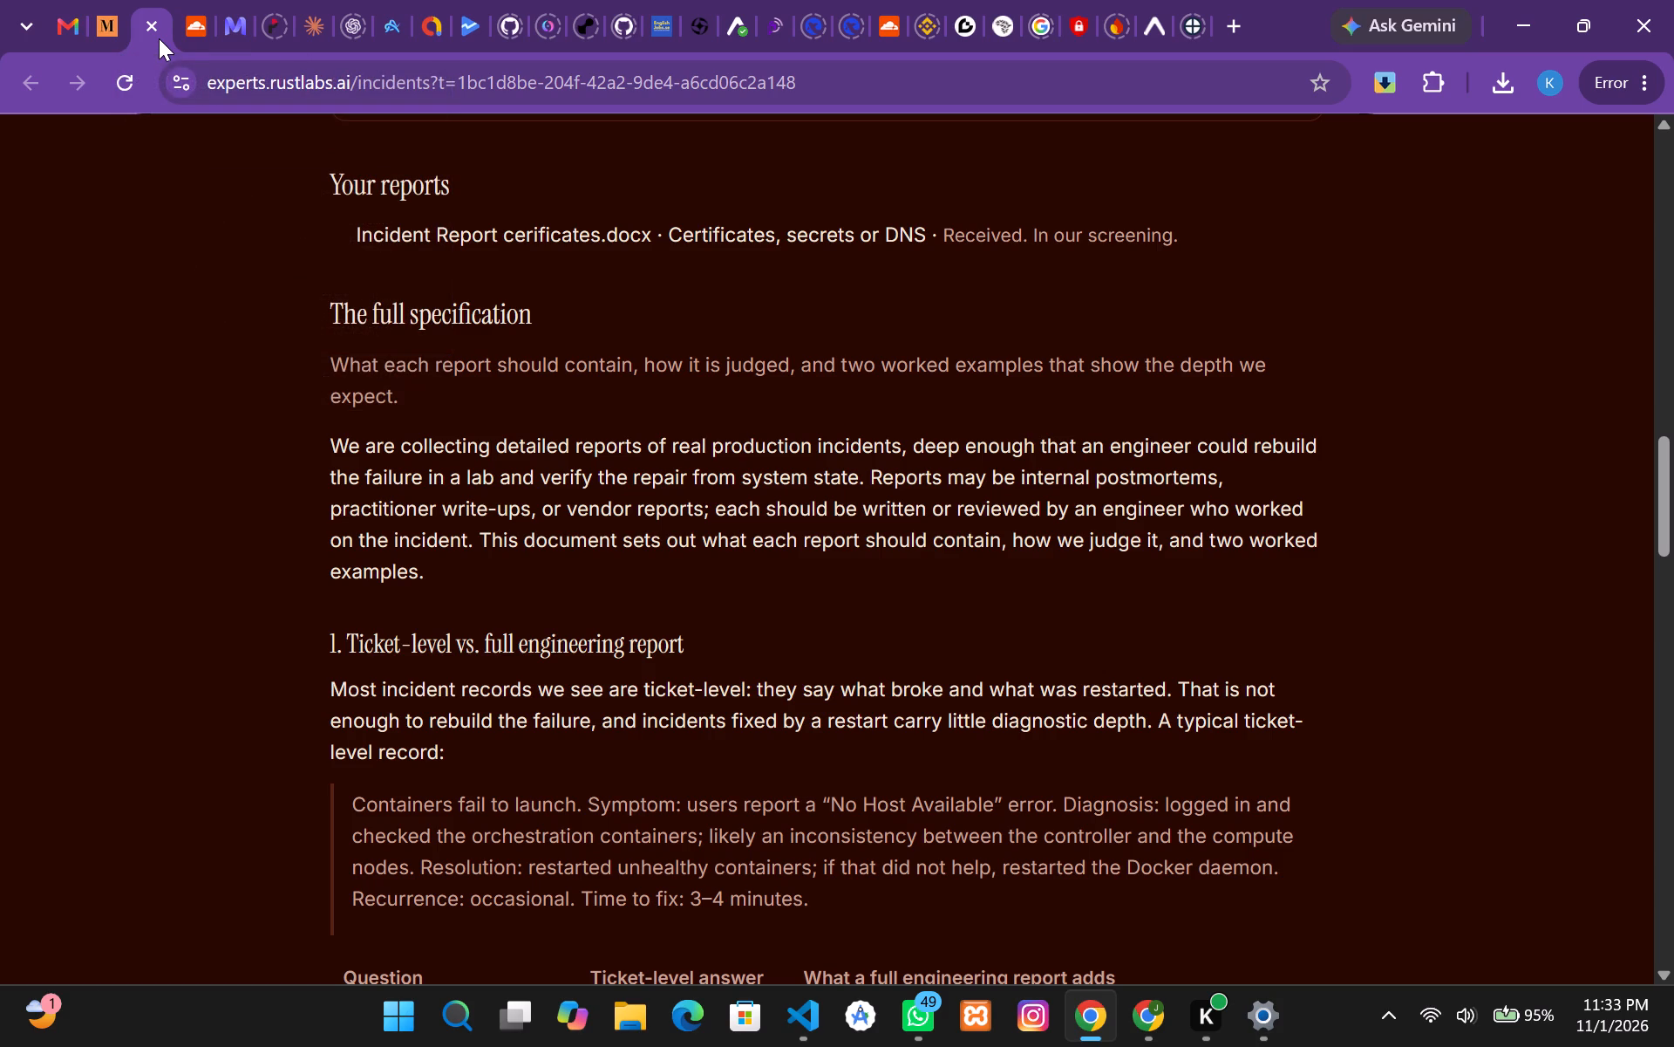
{"action": "left_click", "coordinate": [402, 24]}
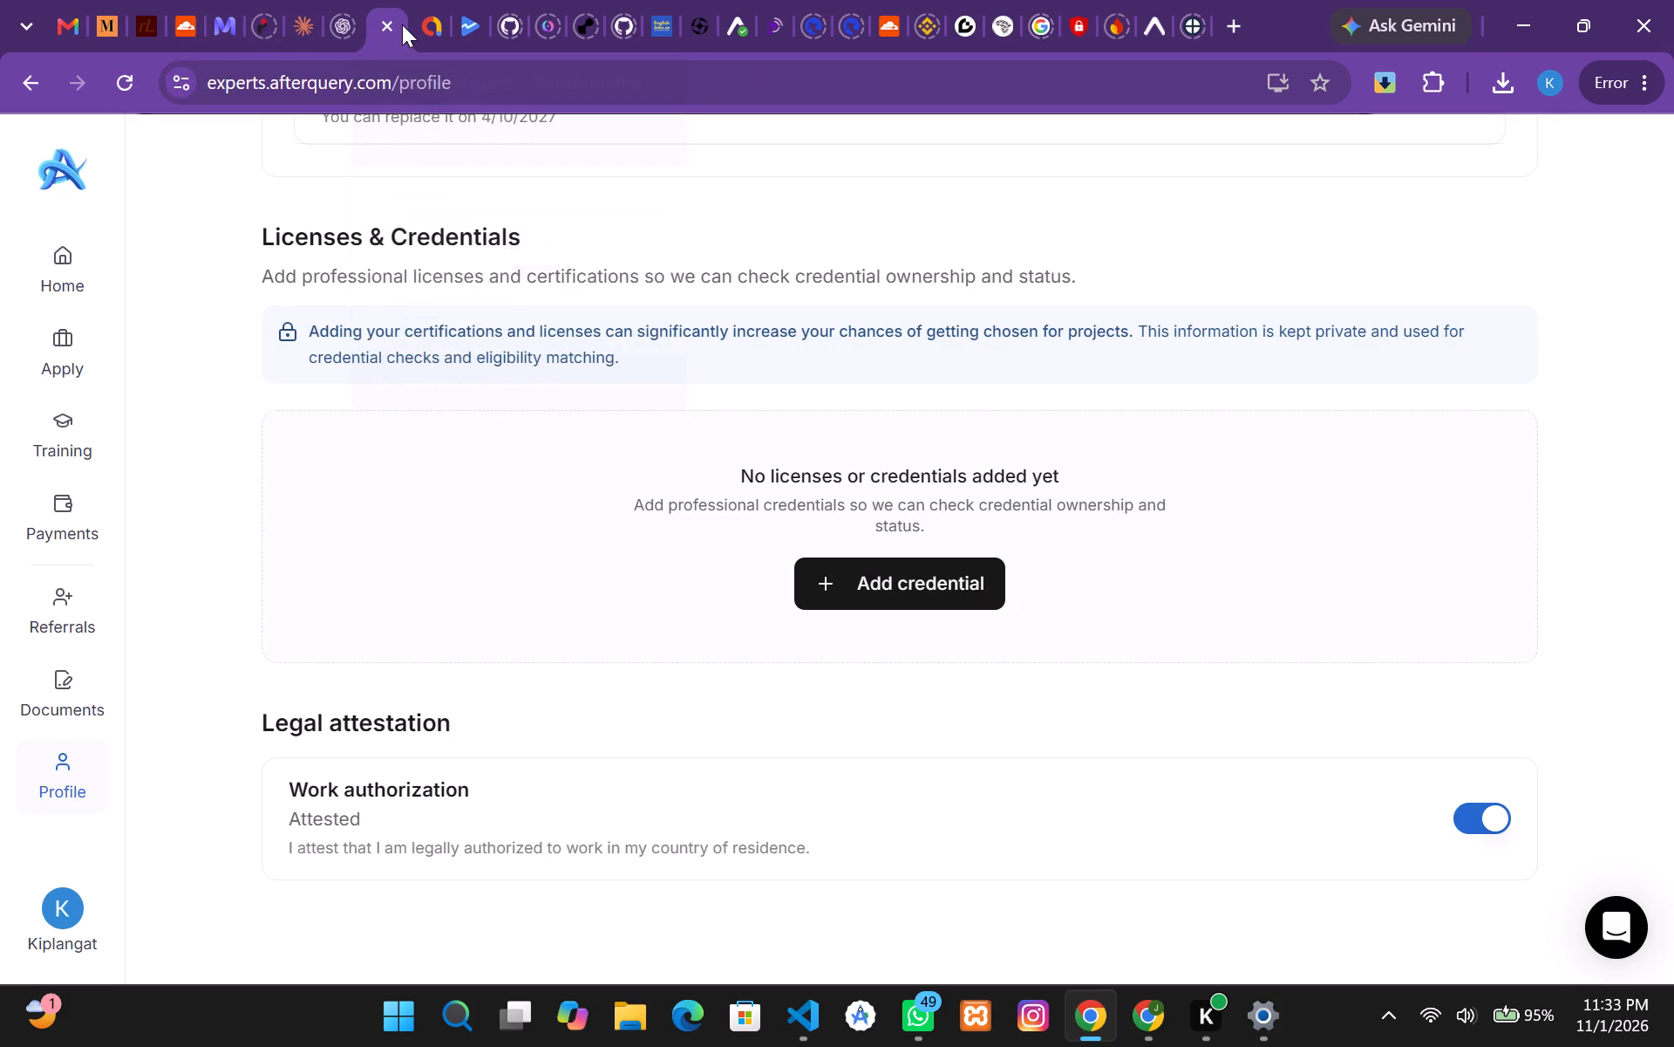
{"action": "left_click", "coordinate": [464, 30]}
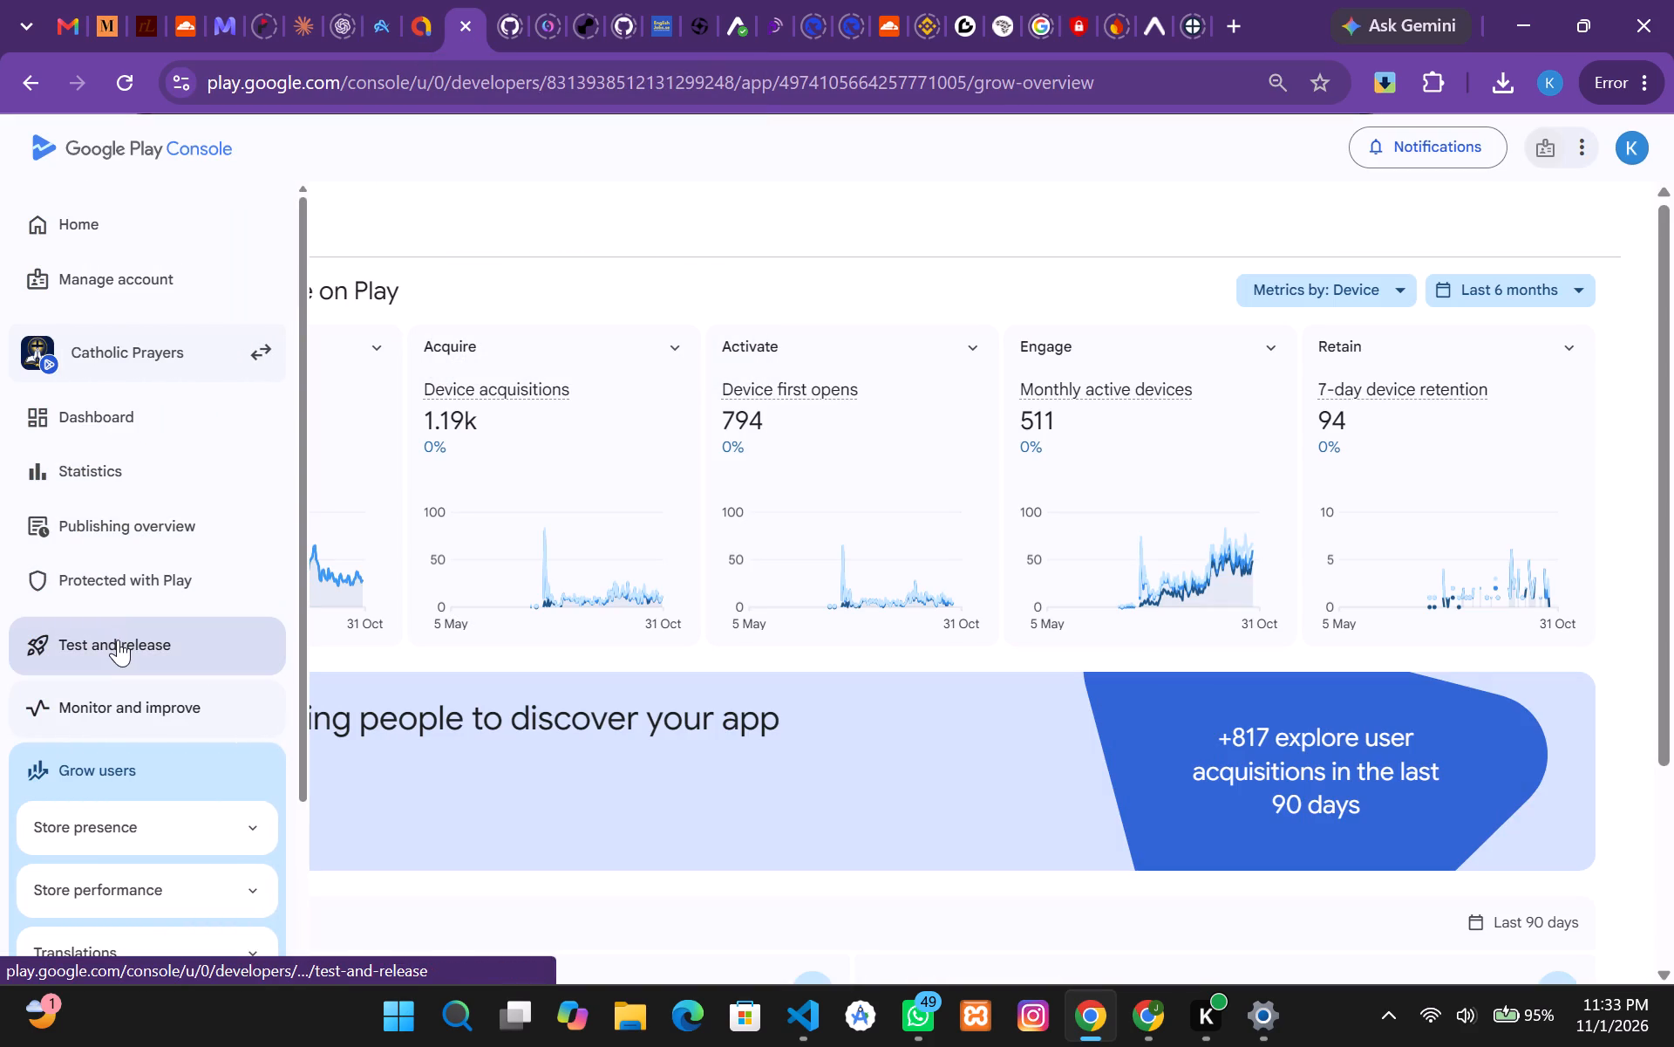
Open the management page of the "Closed testing - Closed test" track.
{"action": "left_click", "coordinate": [118, 640]}
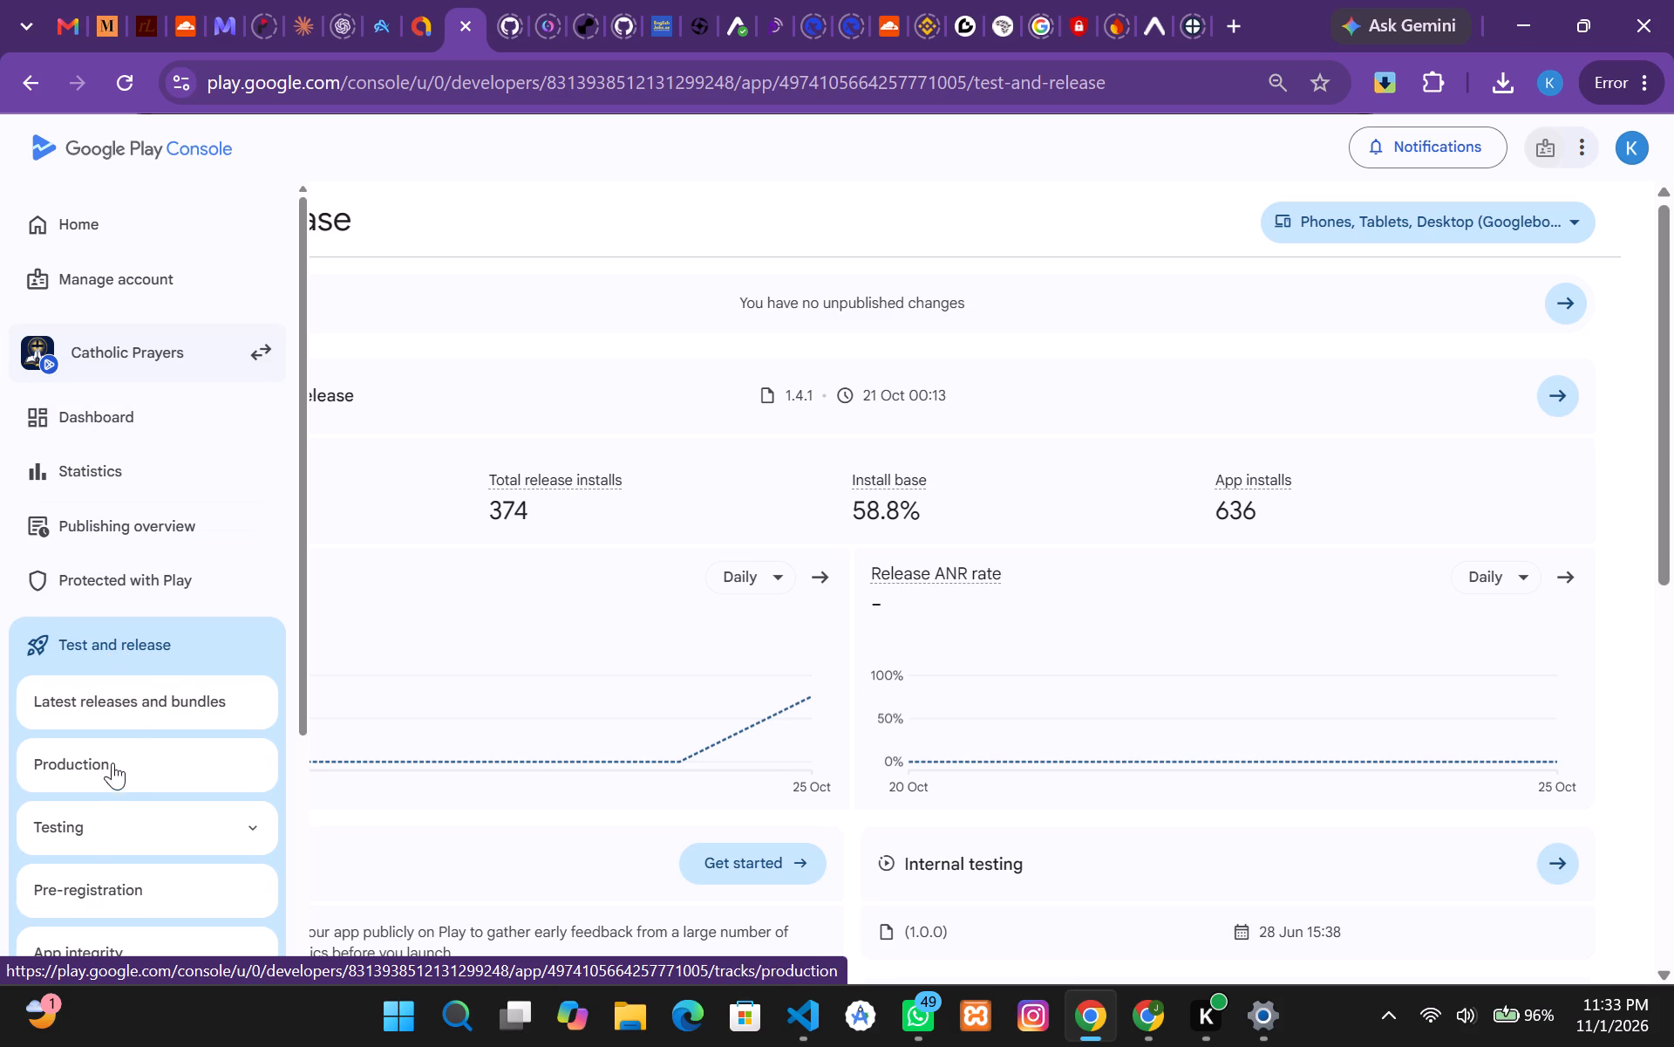
{"action": "left_click", "coordinate": [97, 822]}
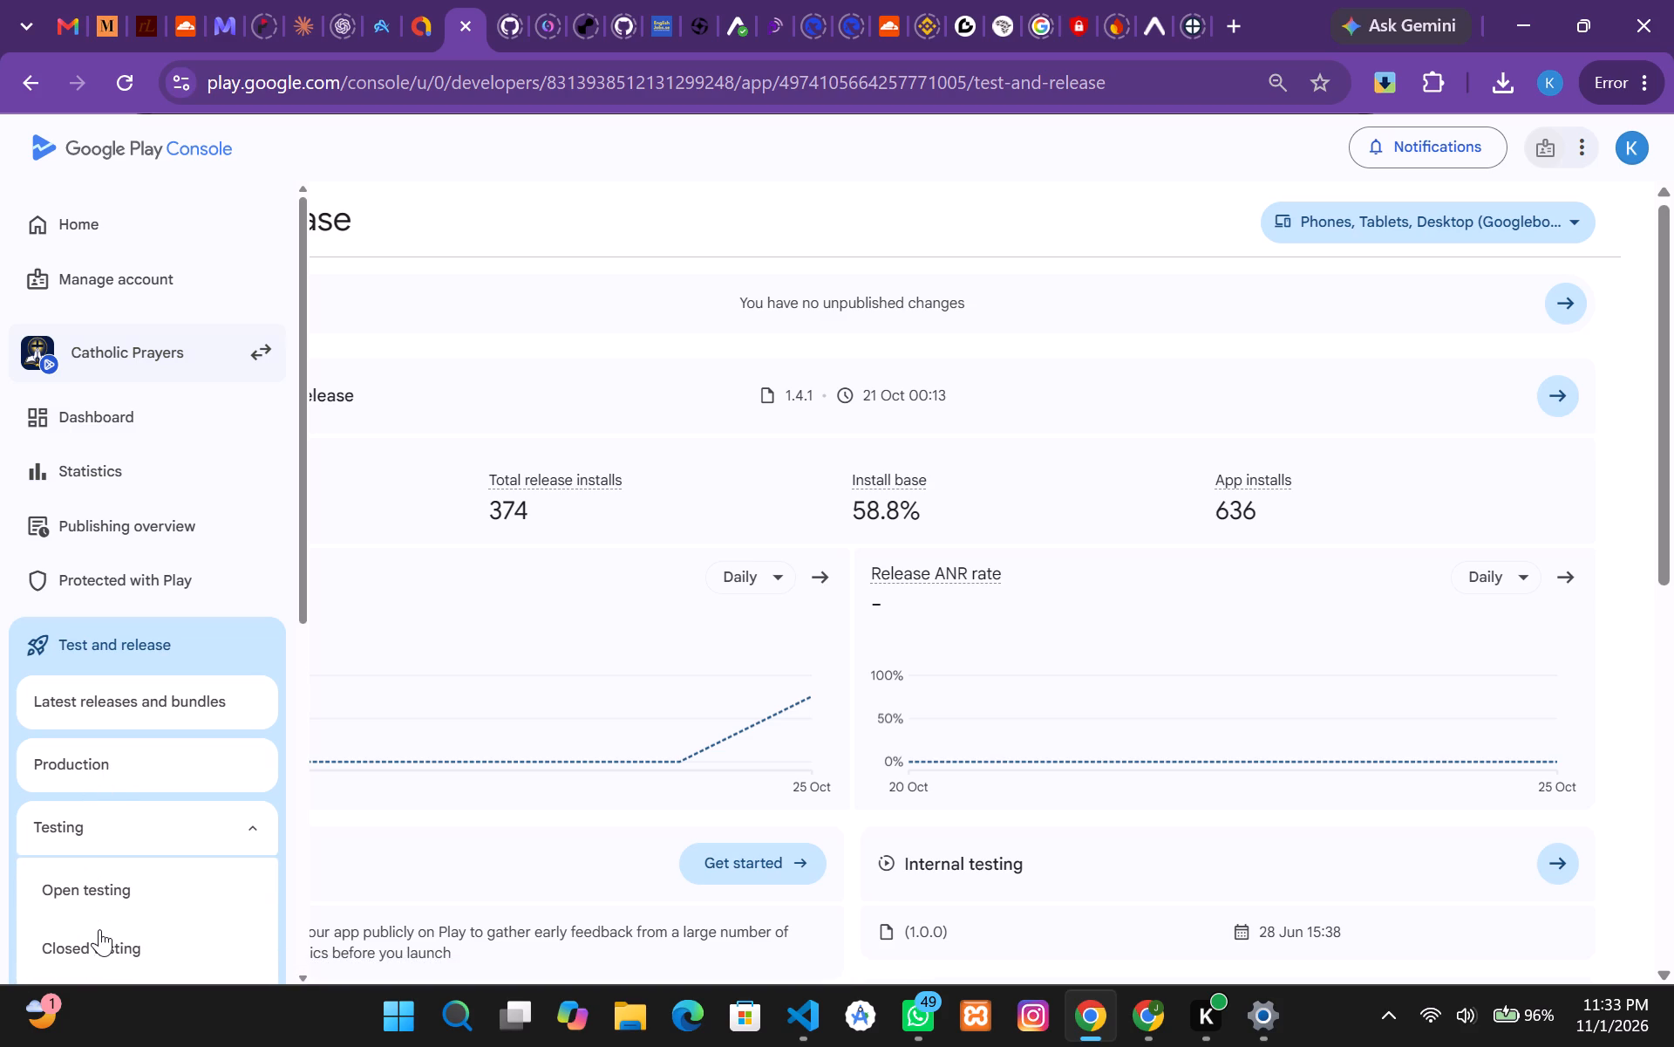
{"action": "left_click", "coordinate": [106, 937]}
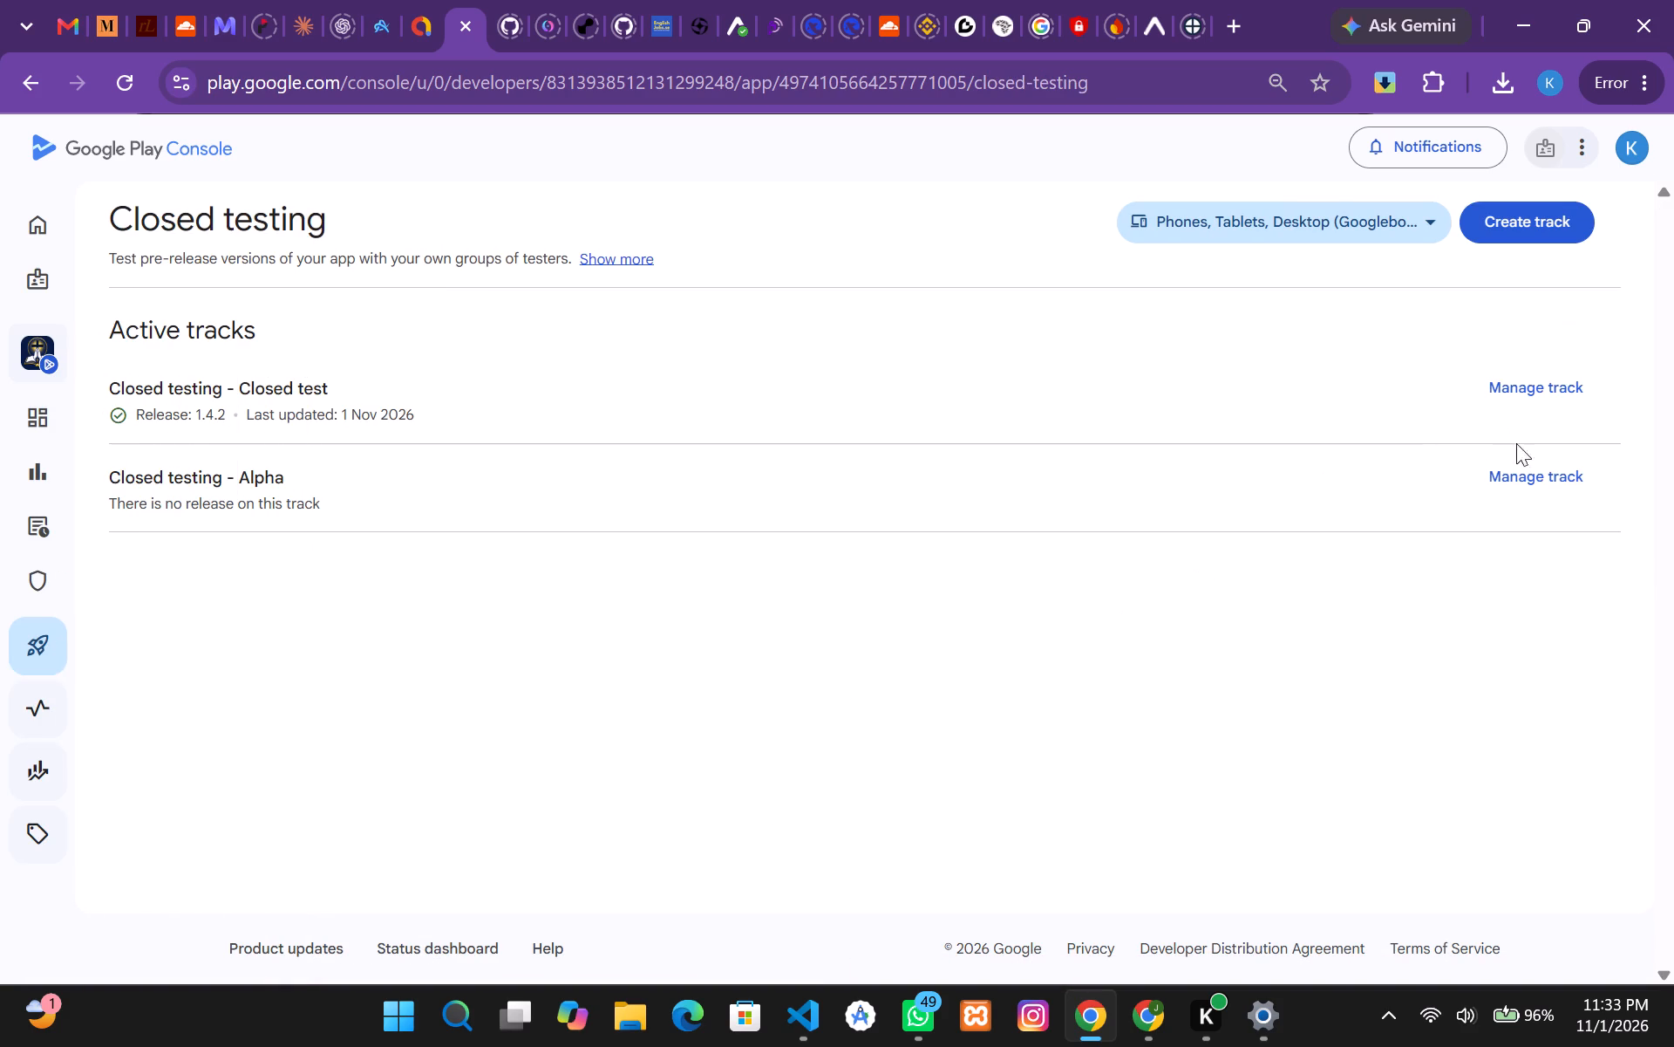
{"action": "left_click", "coordinate": [1549, 396]}
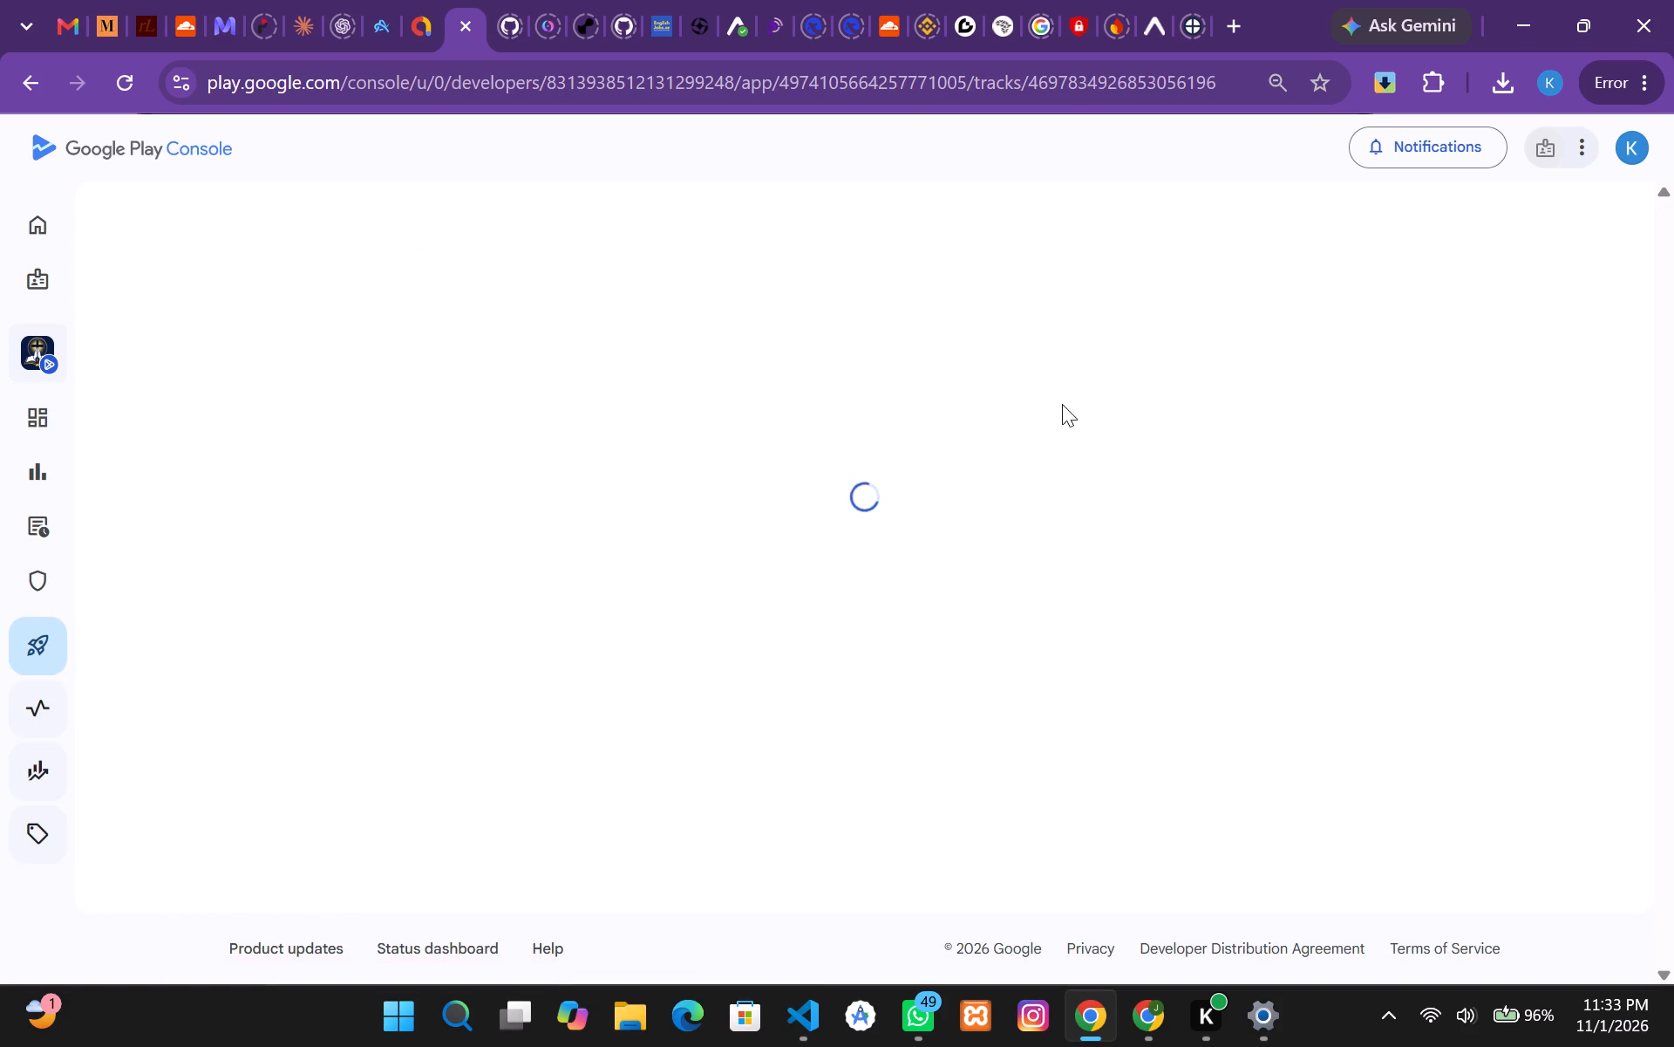
Open the track's "testers" email list for editing and start an entry for adding email addresses.
{"action": "left_click", "coordinate": [561, 443]}
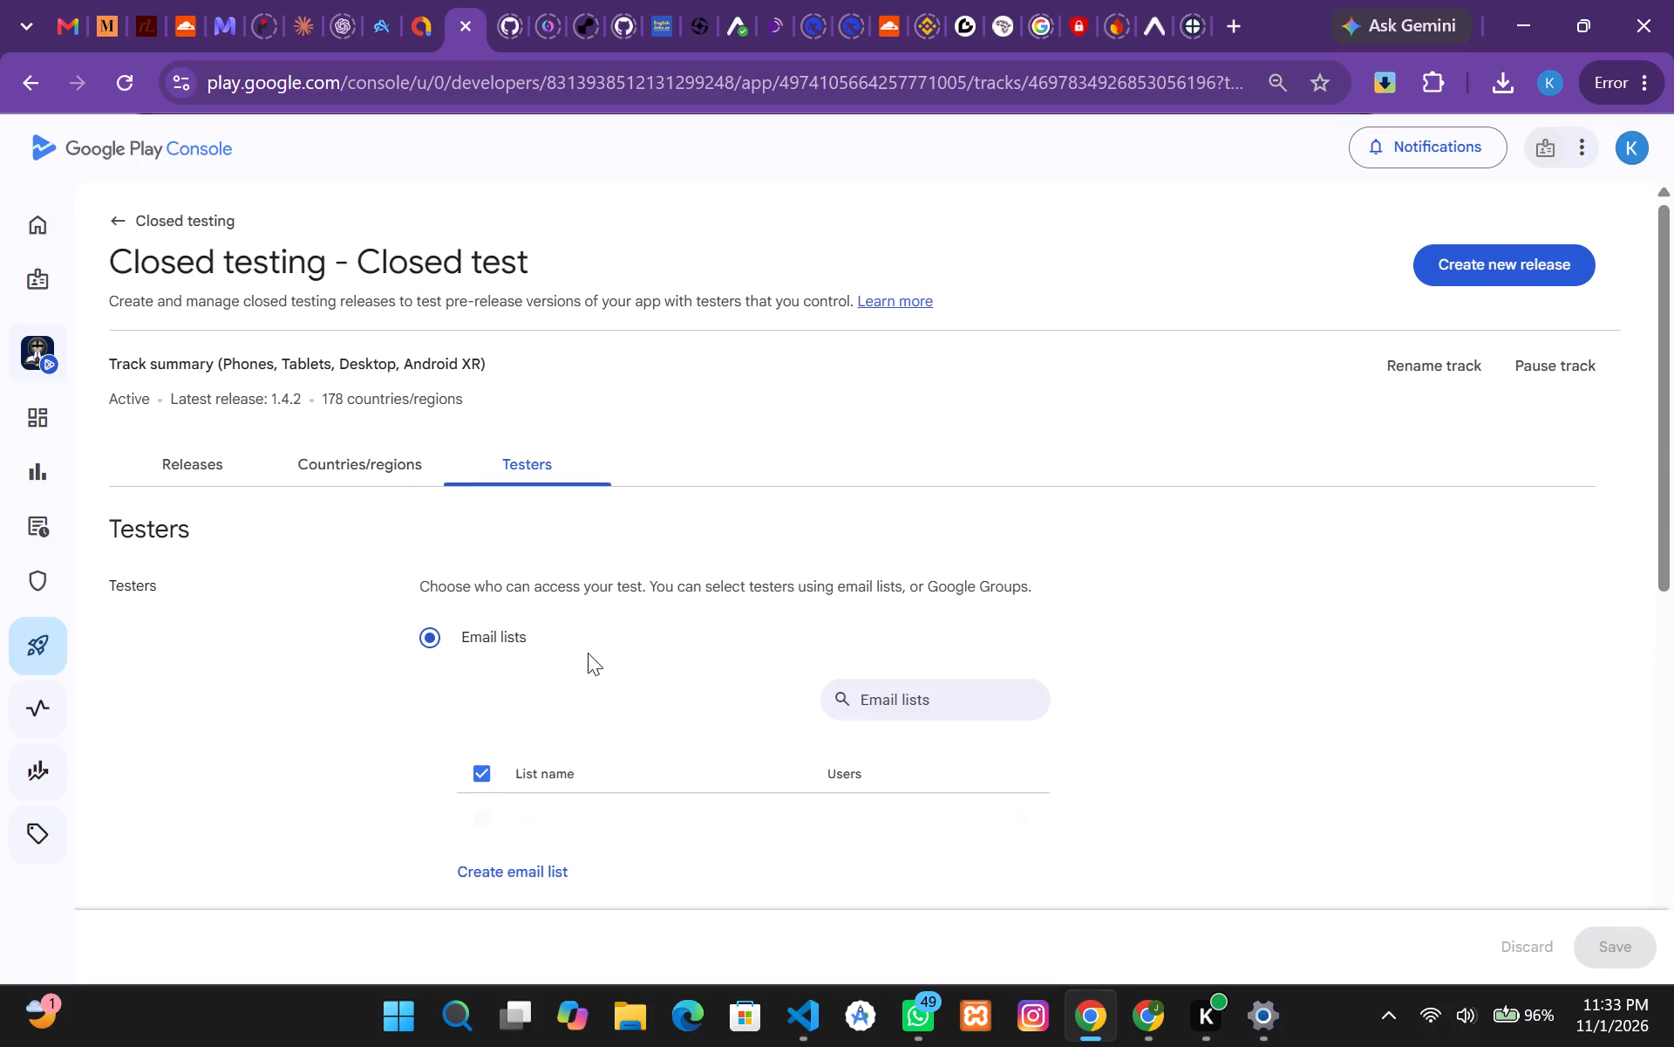
{"action": "scroll", "coordinate": [932, 774], "scroll_direction": "down", "scroll_amount": 2}
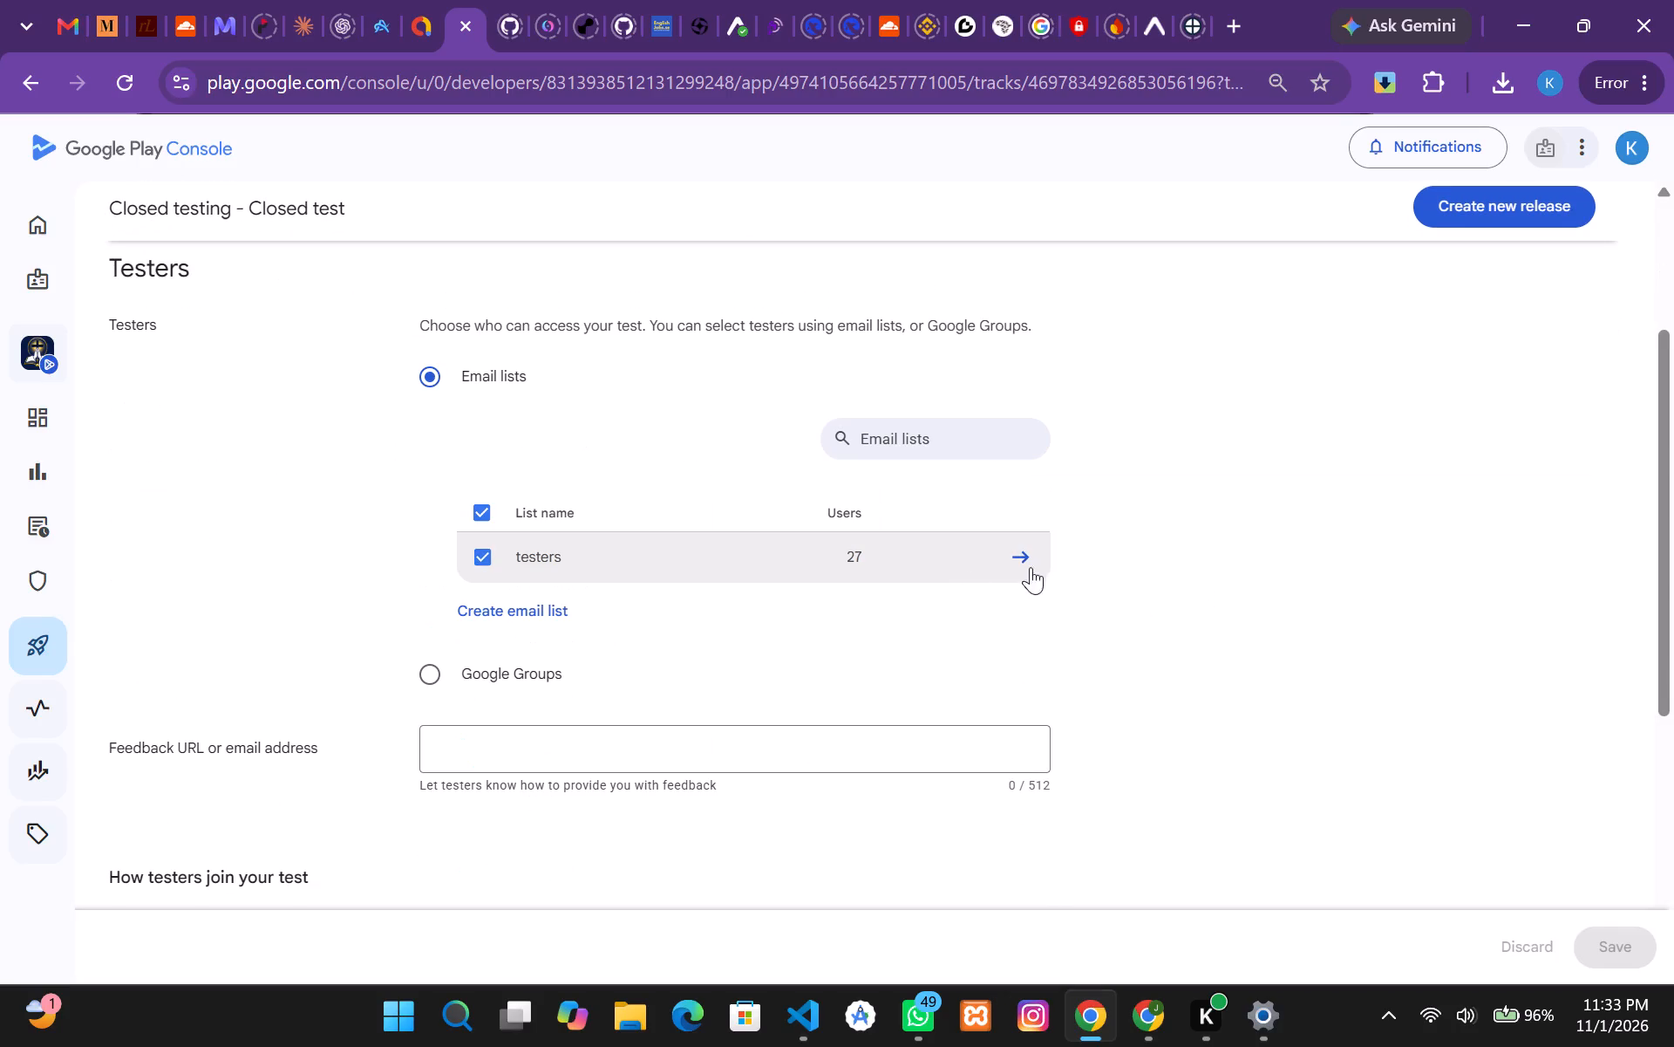
{"action": "left_click", "coordinate": [1025, 561]}
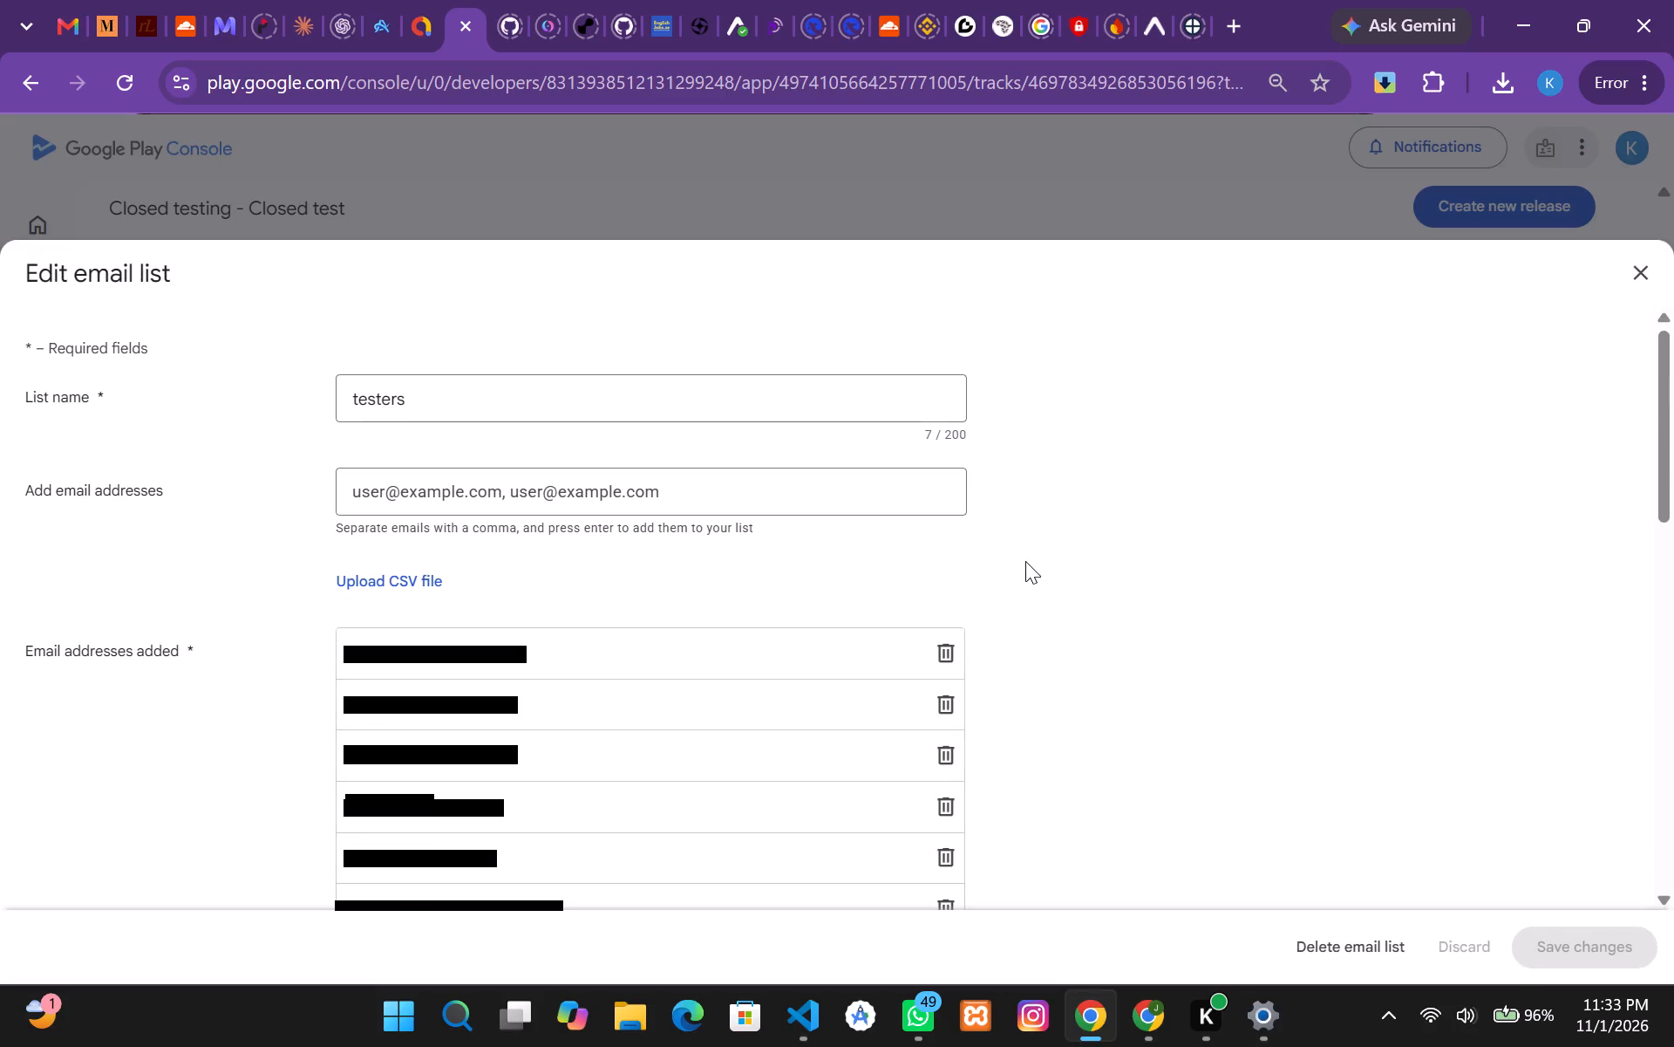
{"action": "left_click", "coordinate": [738, 484]}
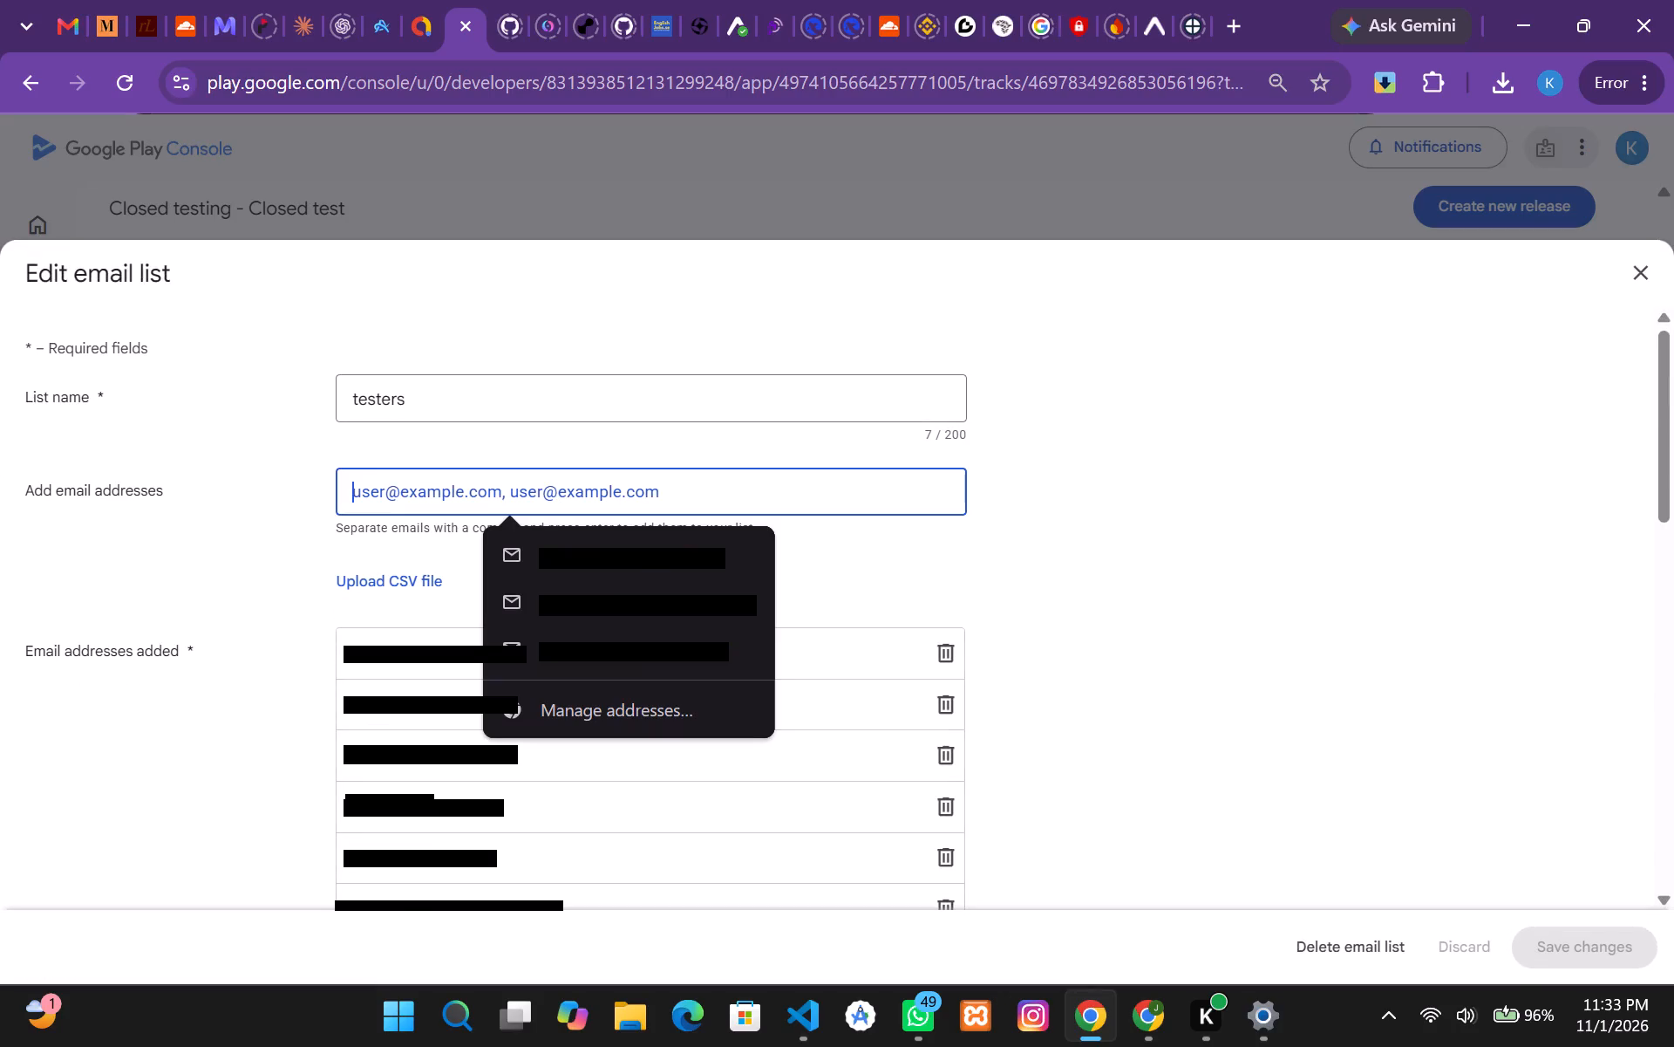
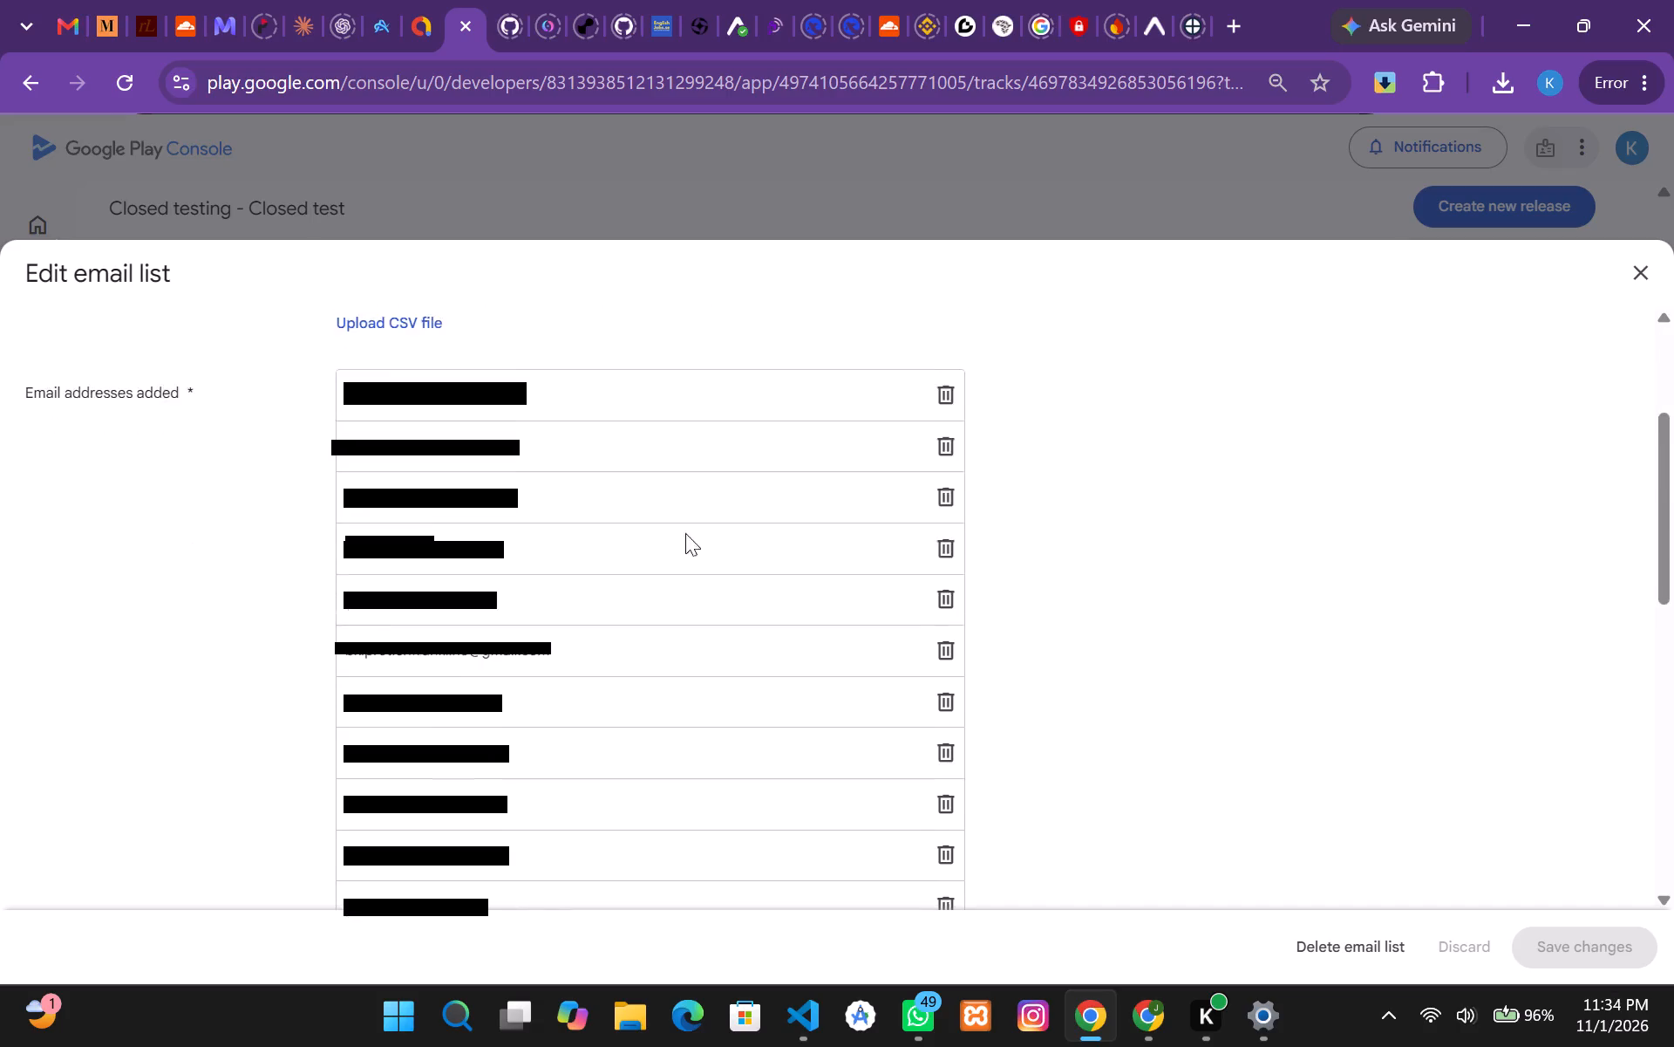
Add the entered tester email address to the "testers" list and save the list changes.
{"action": "scroll", "coordinate": [674, 551], "scroll_direction": "down", "scroll_amount": 4}
{"action": "scroll", "coordinate": [674, 556], "scroll_direction": "up", "scroll_amount": 1}
{"action": "scroll", "coordinate": [674, 557], "scroll_direction": "down", "scroll_amount": 3}
{"action": "scroll", "coordinate": [674, 557], "scroll_direction": "up", "scroll_amount": 11}
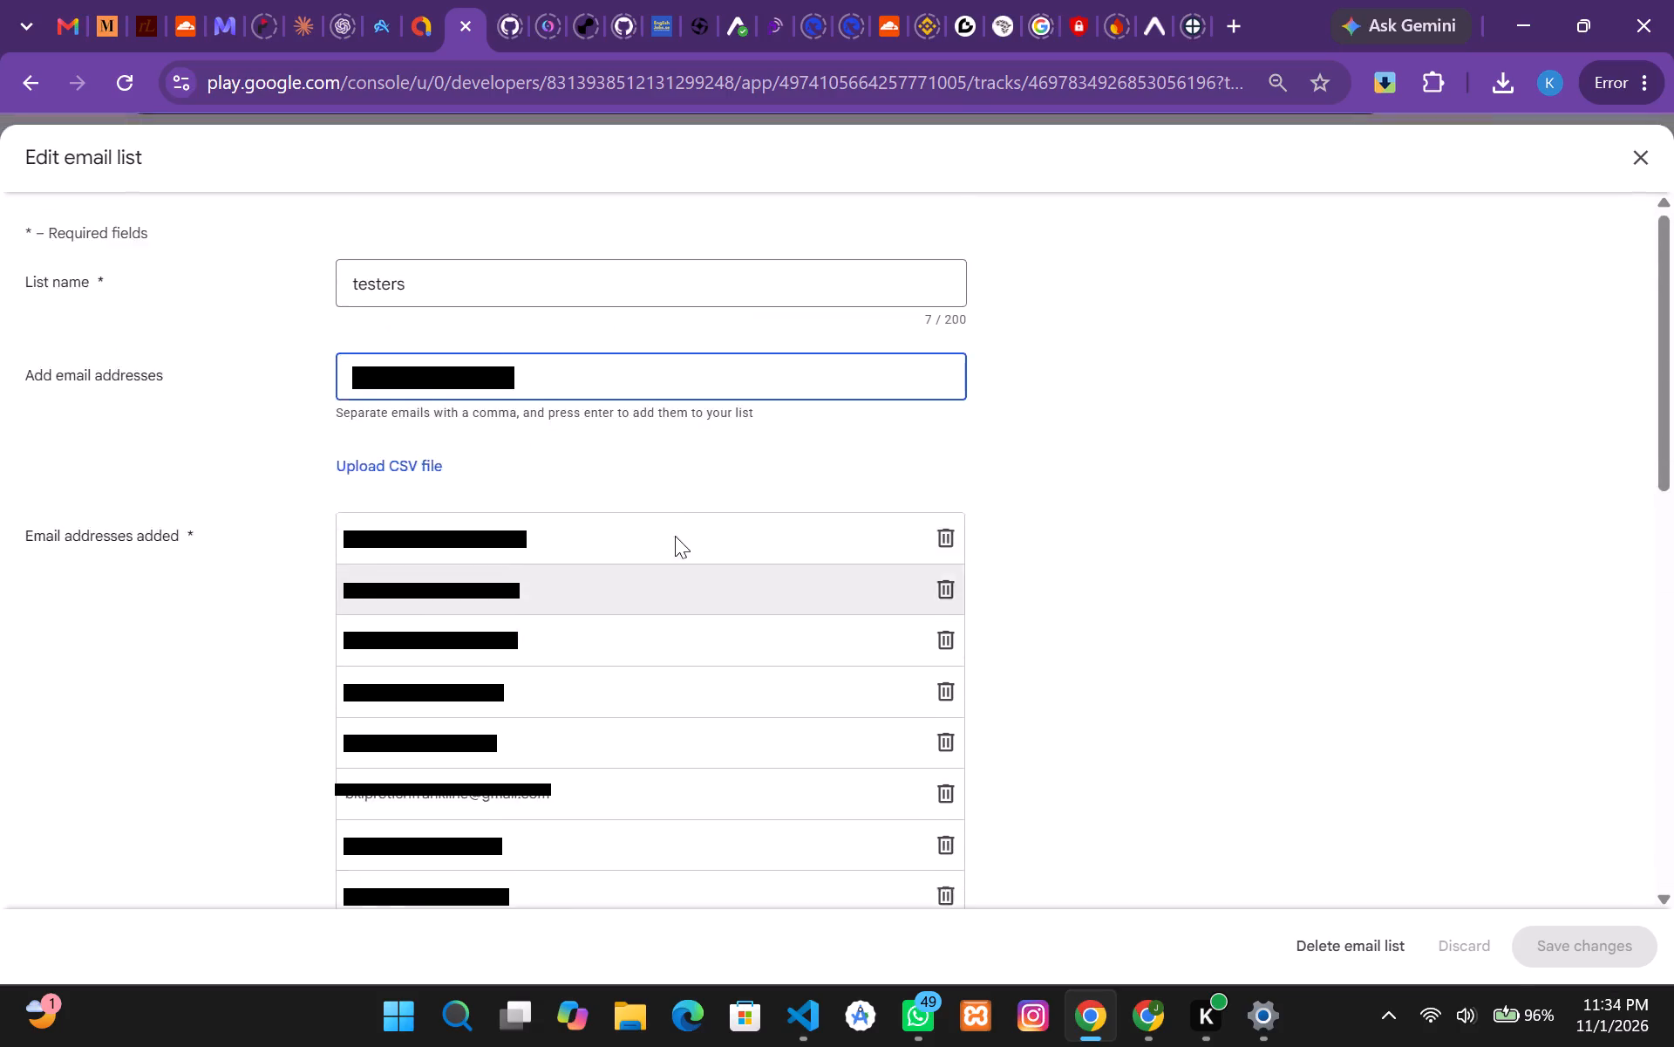
{"action": "key", "text": "Return"}
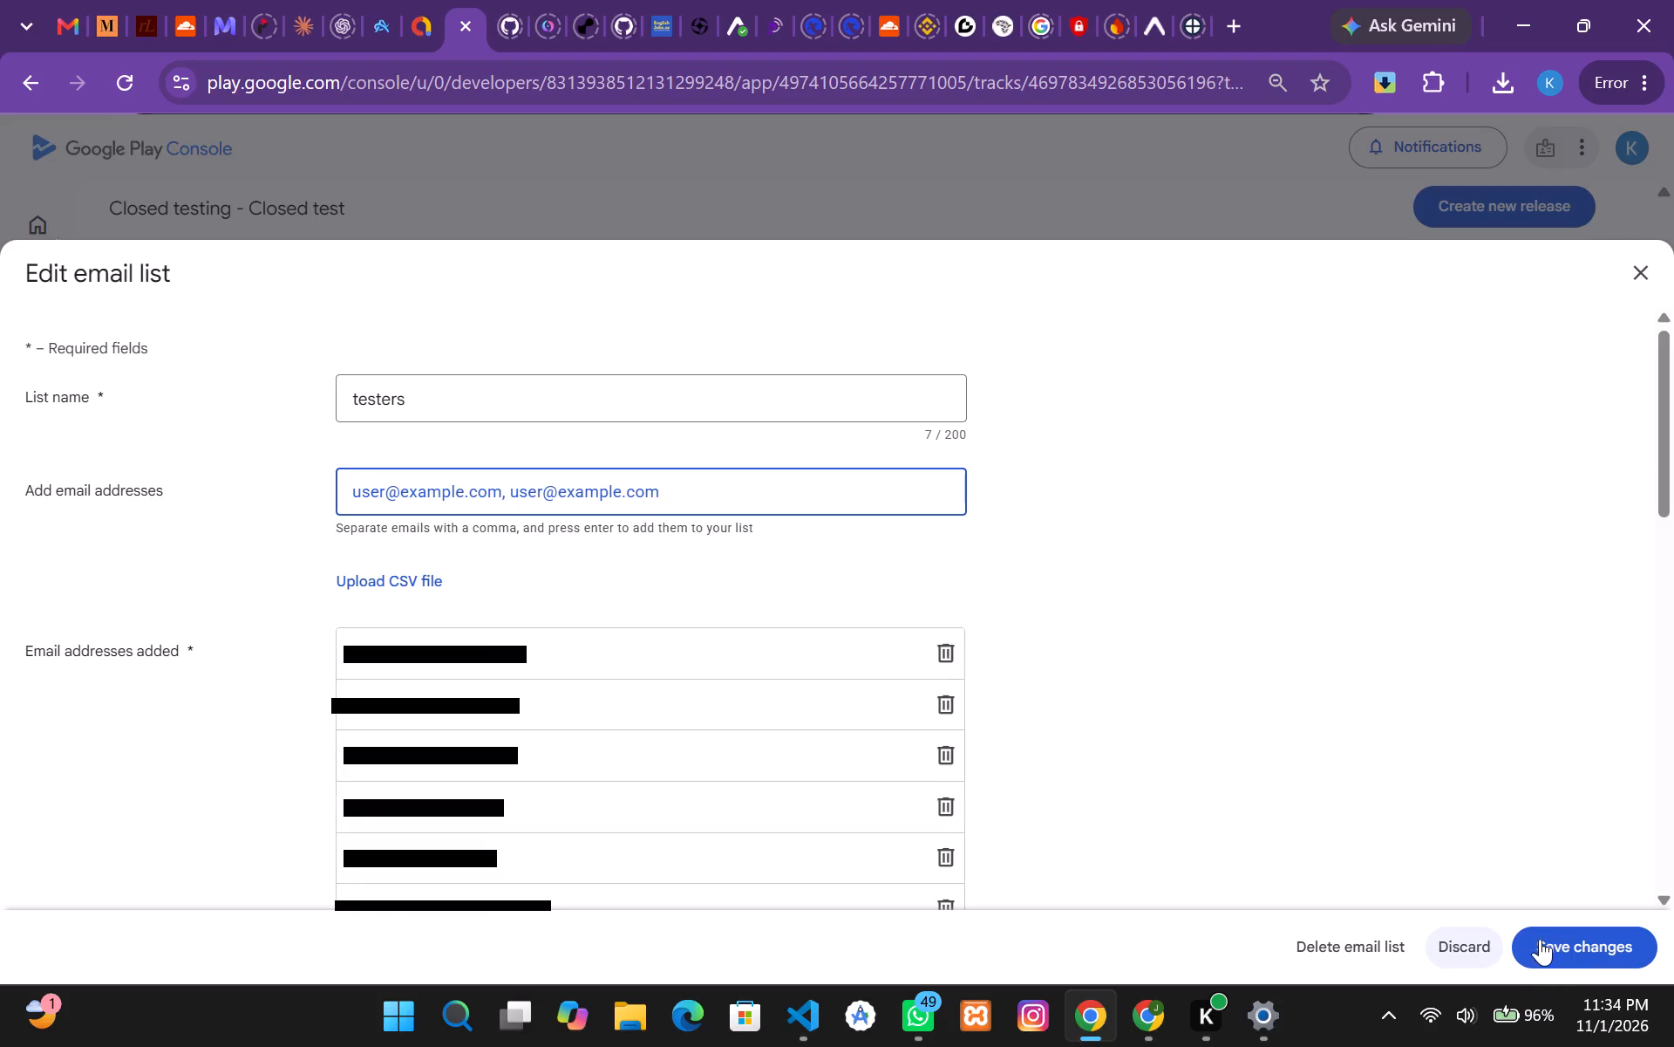
{"action": "scroll", "coordinate": [797, 739], "scroll_direction": "down", "scroll_amount": 3}
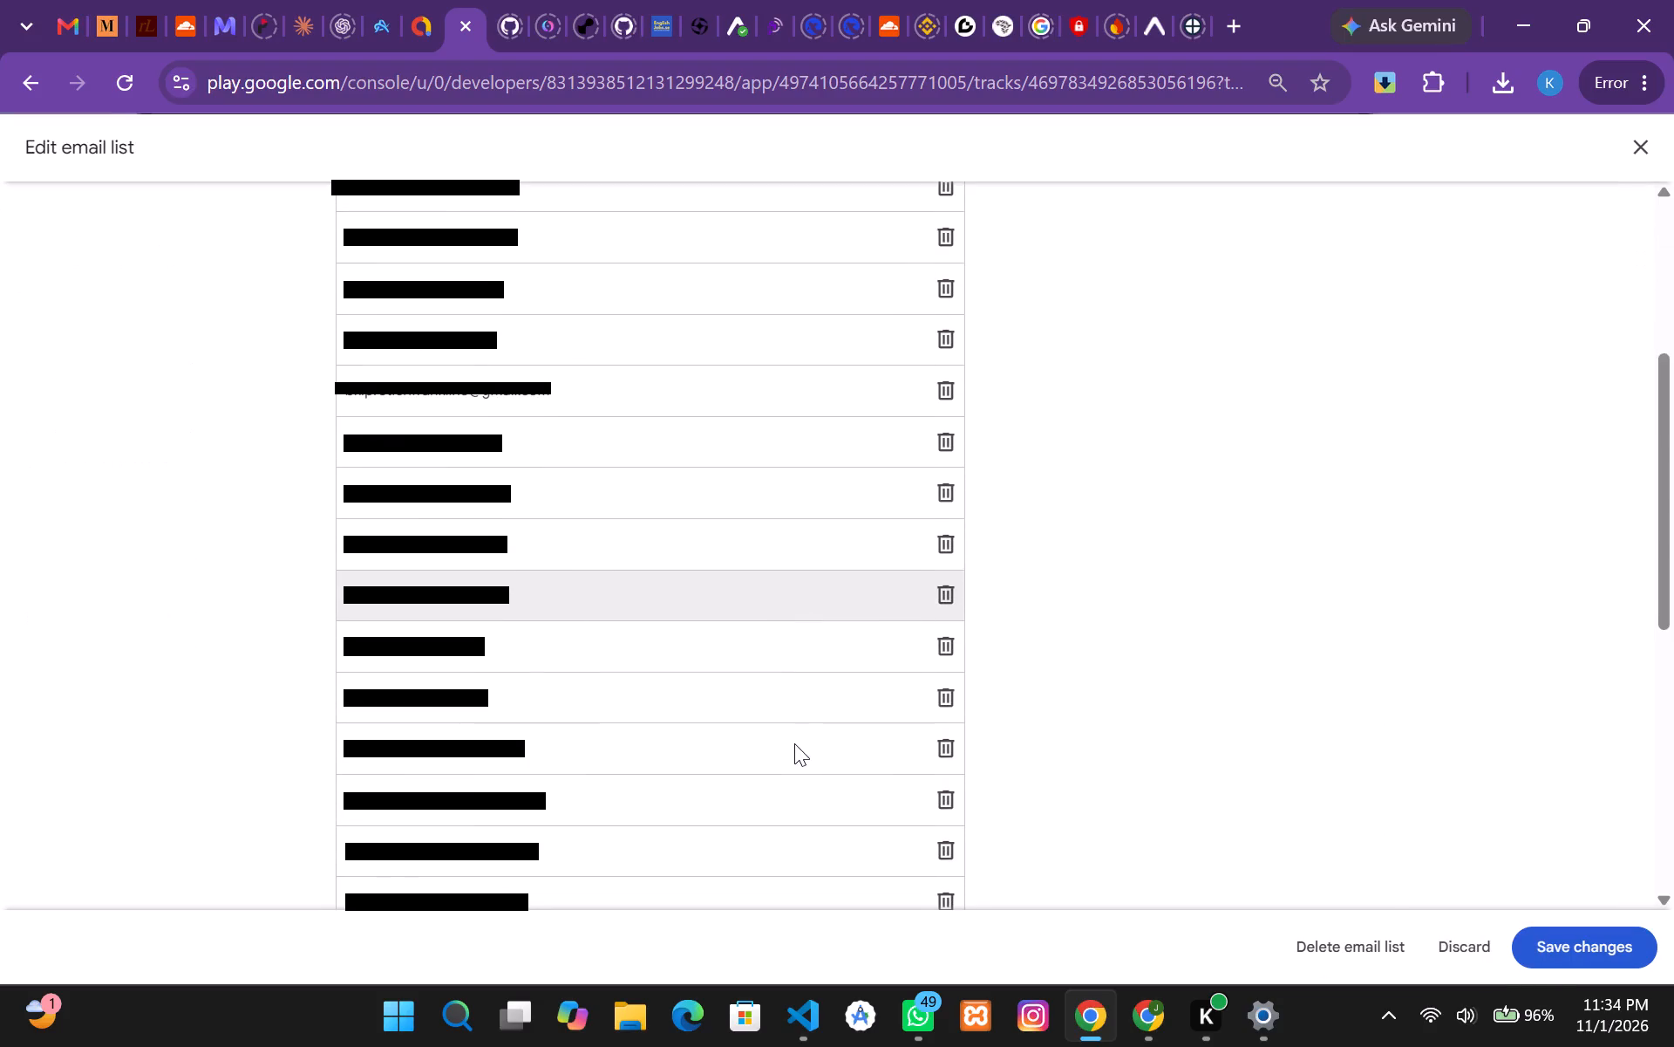
{"action": "left_click", "coordinate": [1588, 934]}
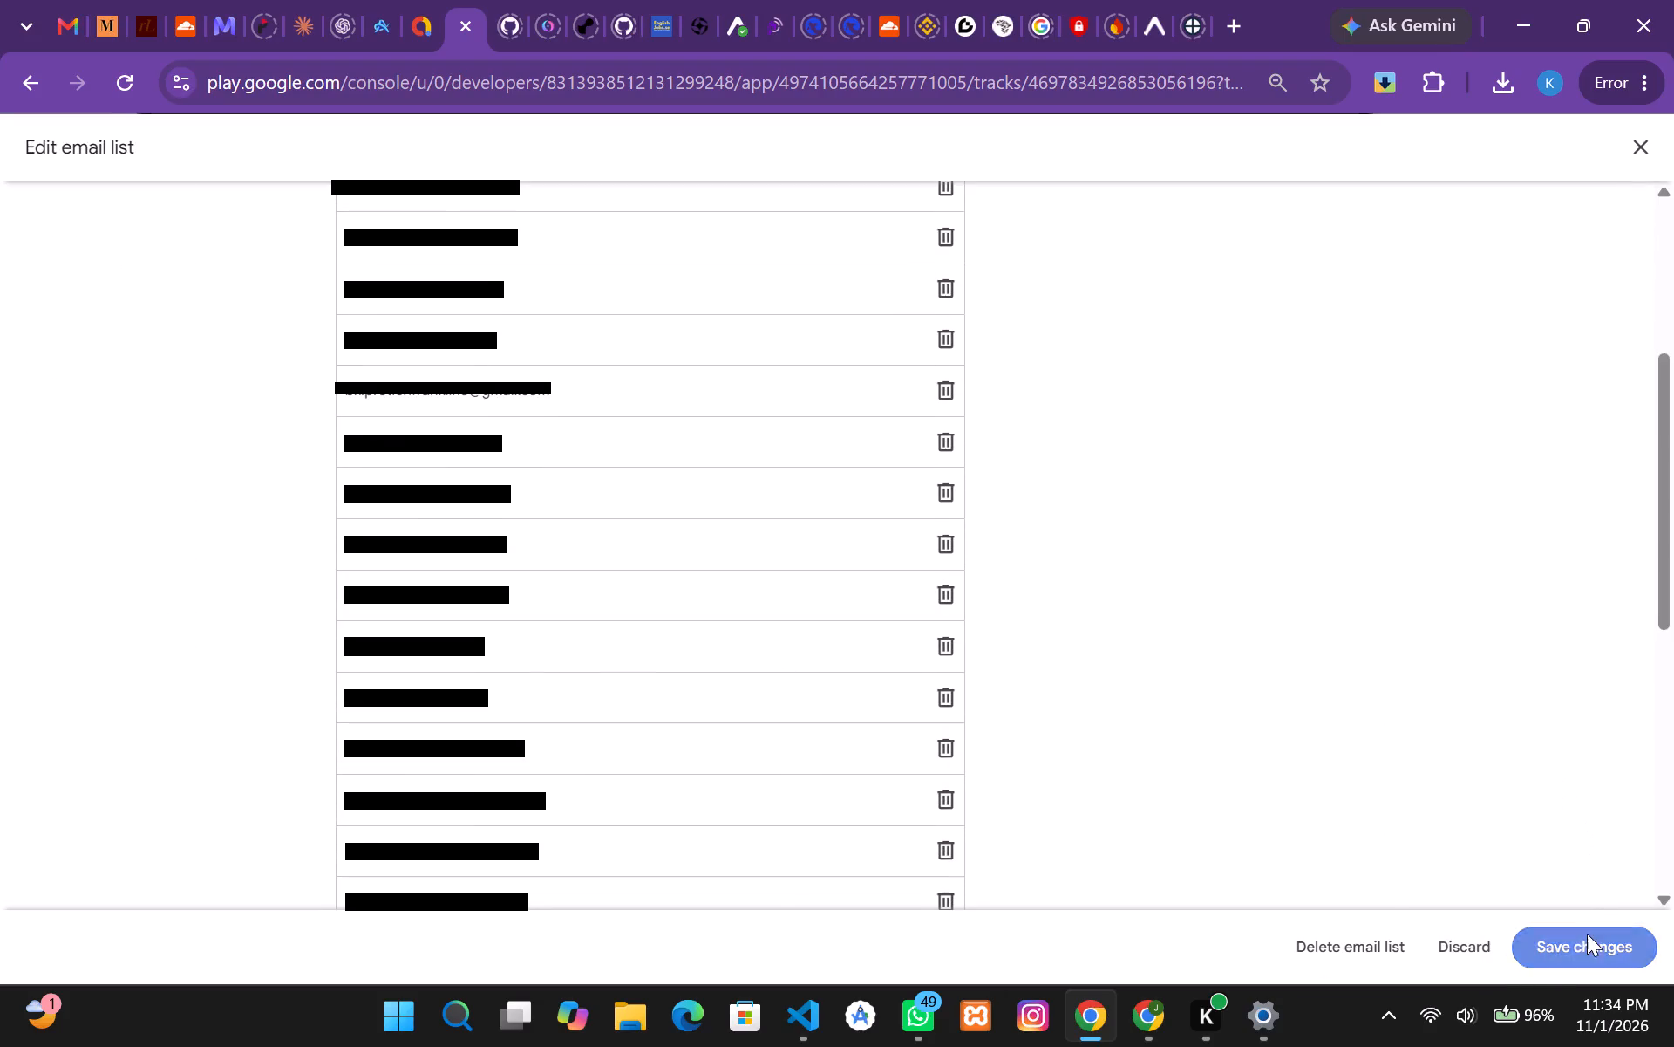
{"action": "left_click", "coordinate": [983, 611]}
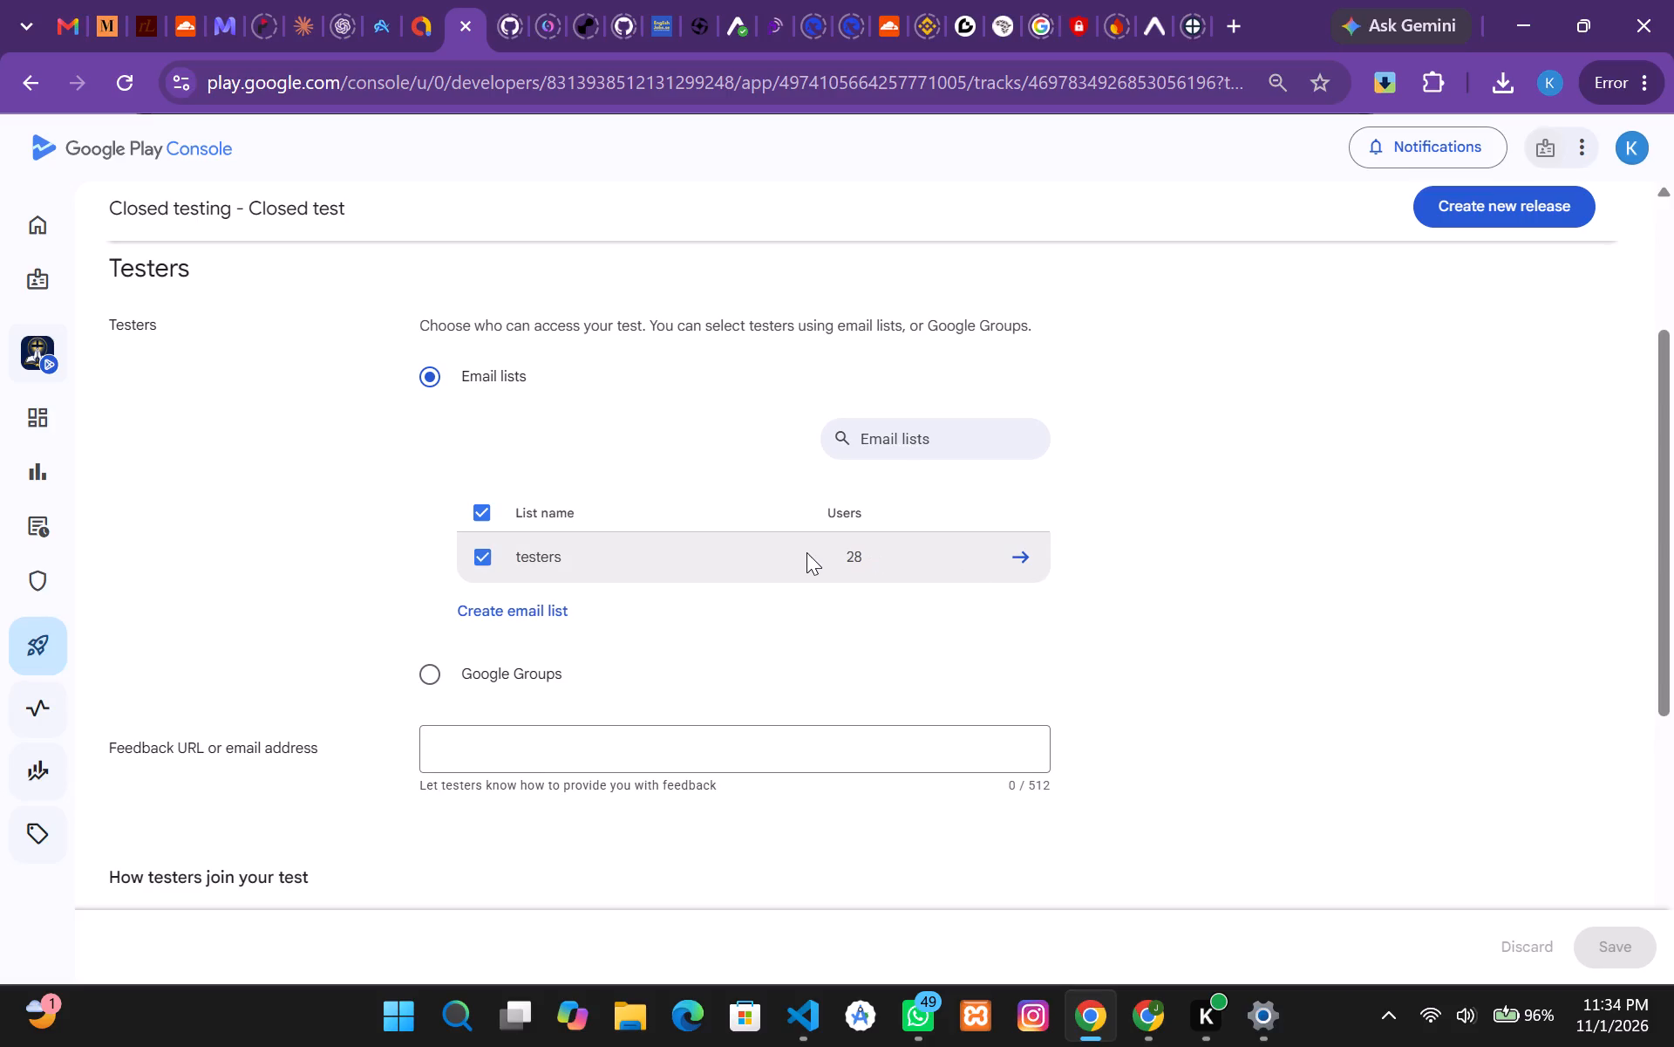
Review the closed test track's releases, expanding the 1.4.2 release summary and the release history.
{"action": "scroll", "coordinate": [946, 542], "scroll_direction": "up", "scroll_amount": 1}
{"action": "scroll", "coordinate": [946, 541], "scroll_direction": "down", "scroll_amount": 1}
{"action": "scroll", "coordinate": [946, 541], "scroll_direction": "up", "scroll_amount": 3}
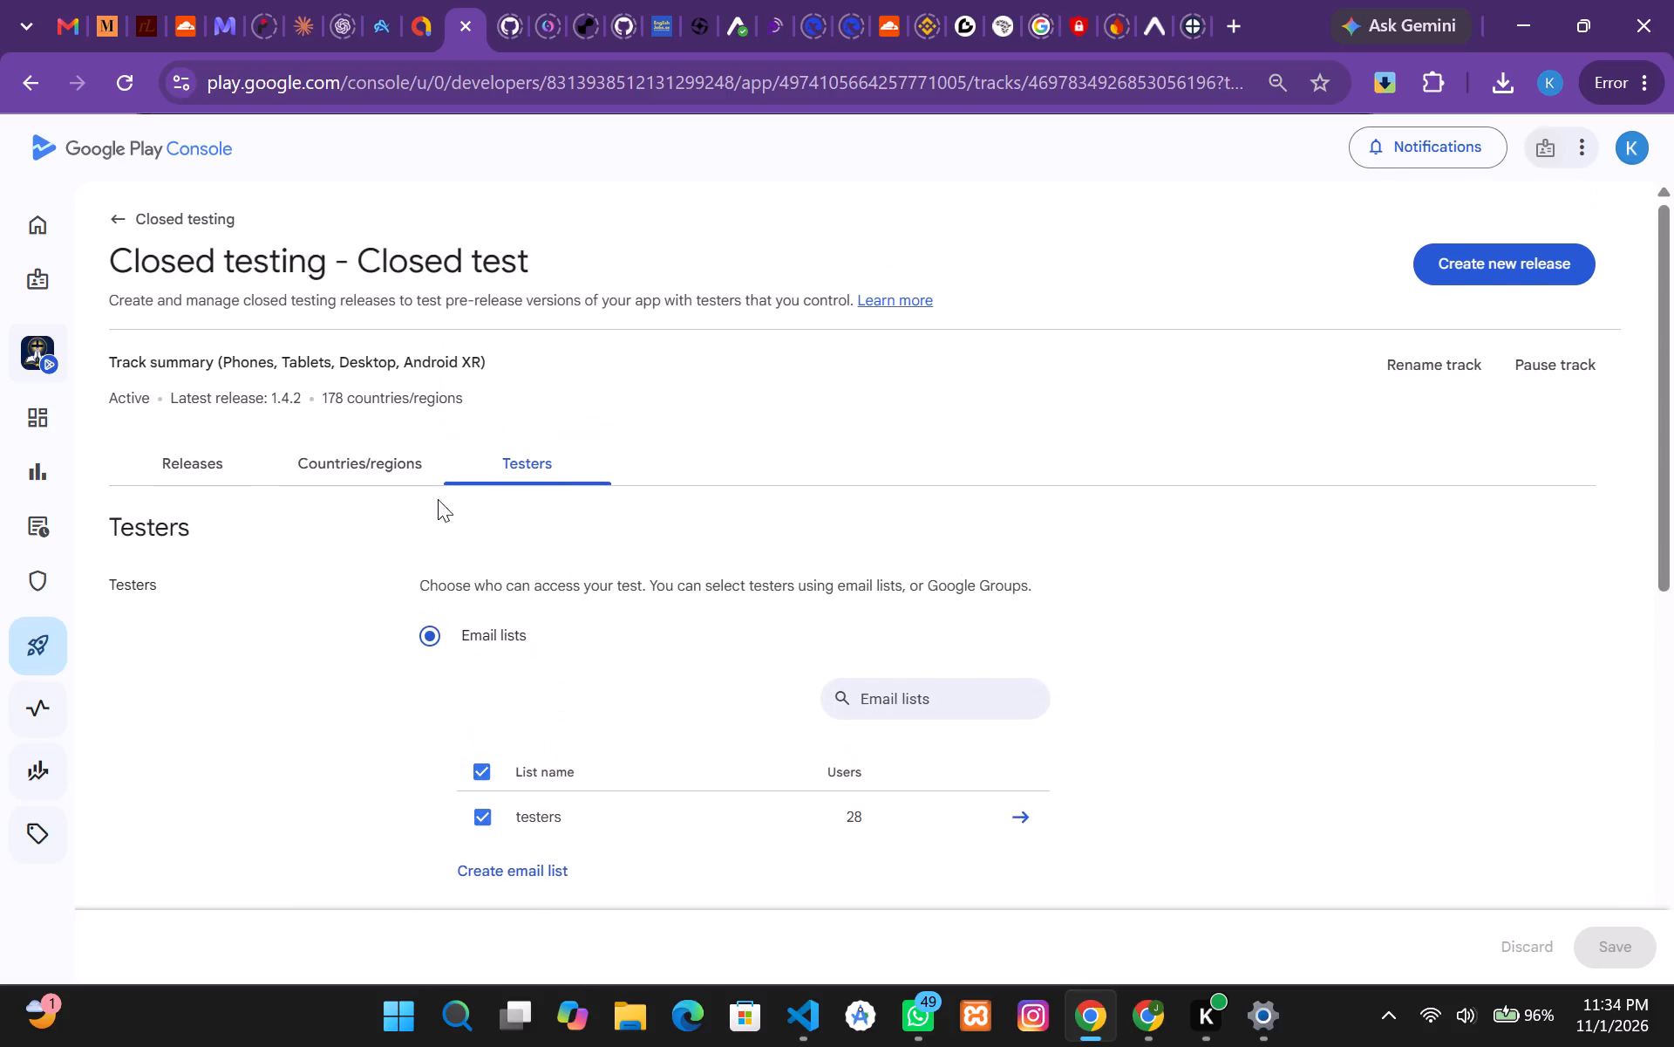
{"action": "left_click", "coordinate": [218, 464]}
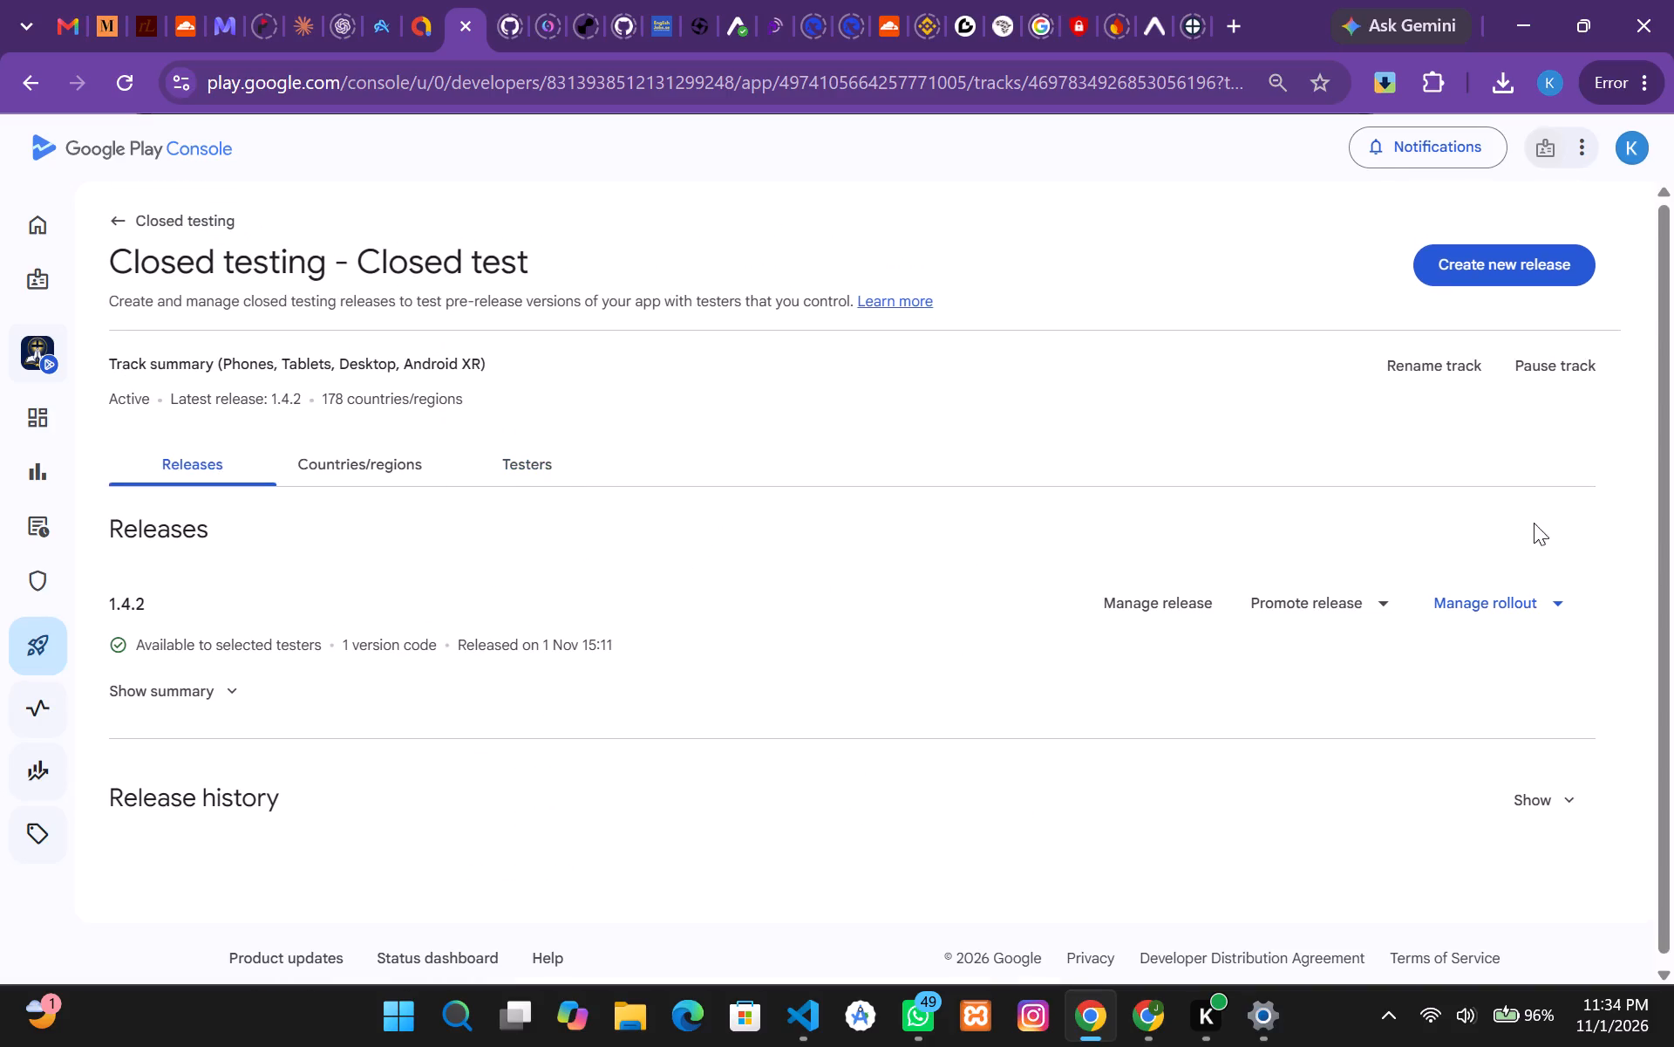
{"action": "scroll", "coordinate": [1262, 530], "scroll_direction": "down", "scroll_amount": 3}
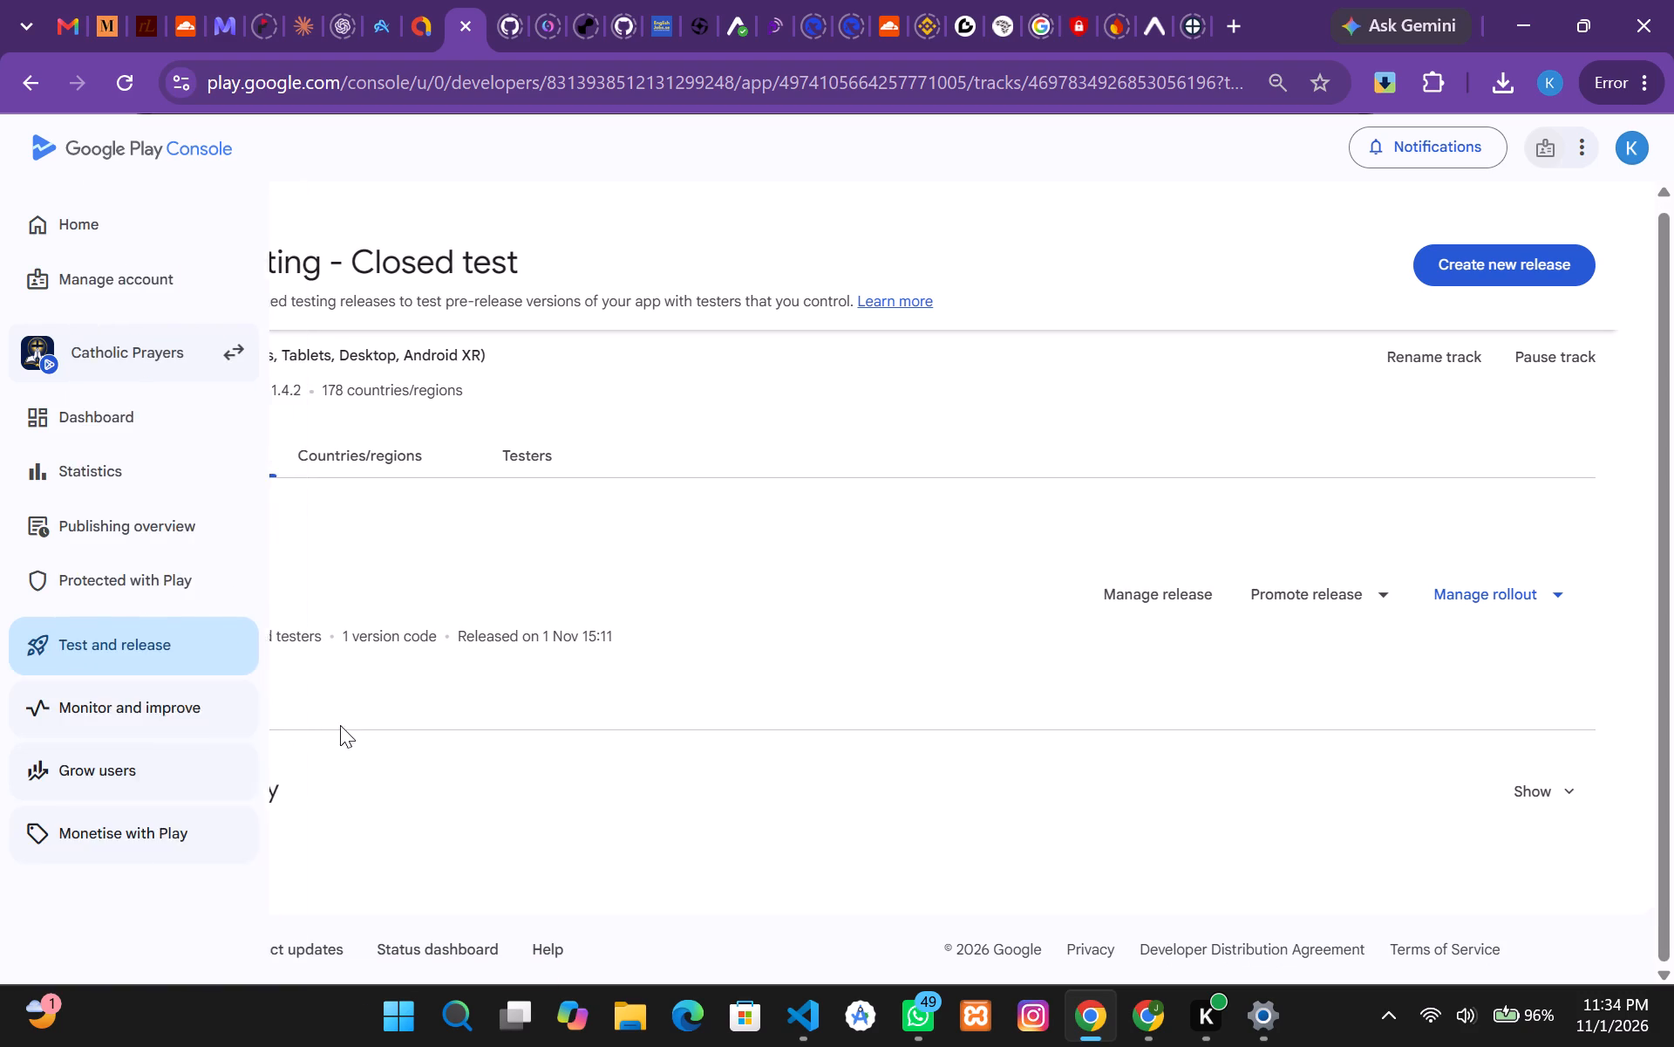
{"action": "left_click", "coordinate": [216, 688]}
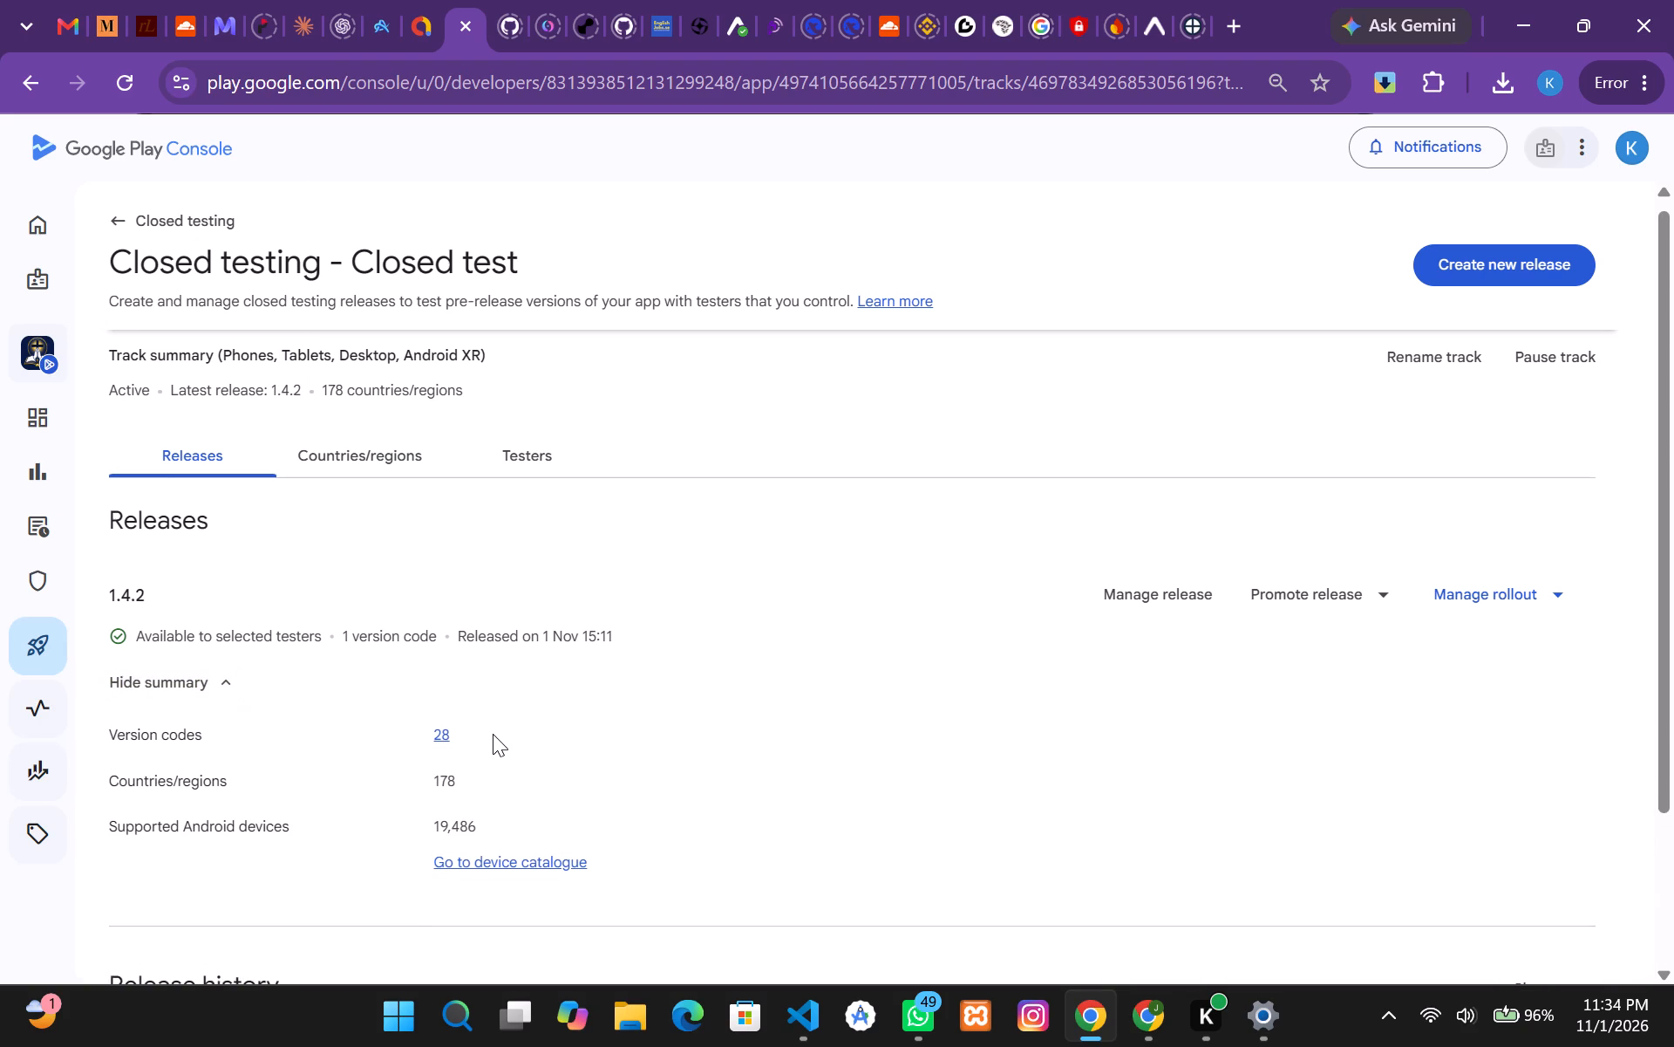
{"action": "scroll", "coordinate": [493, 734], "scroll_direction": "down", "scroll_amount": 4}
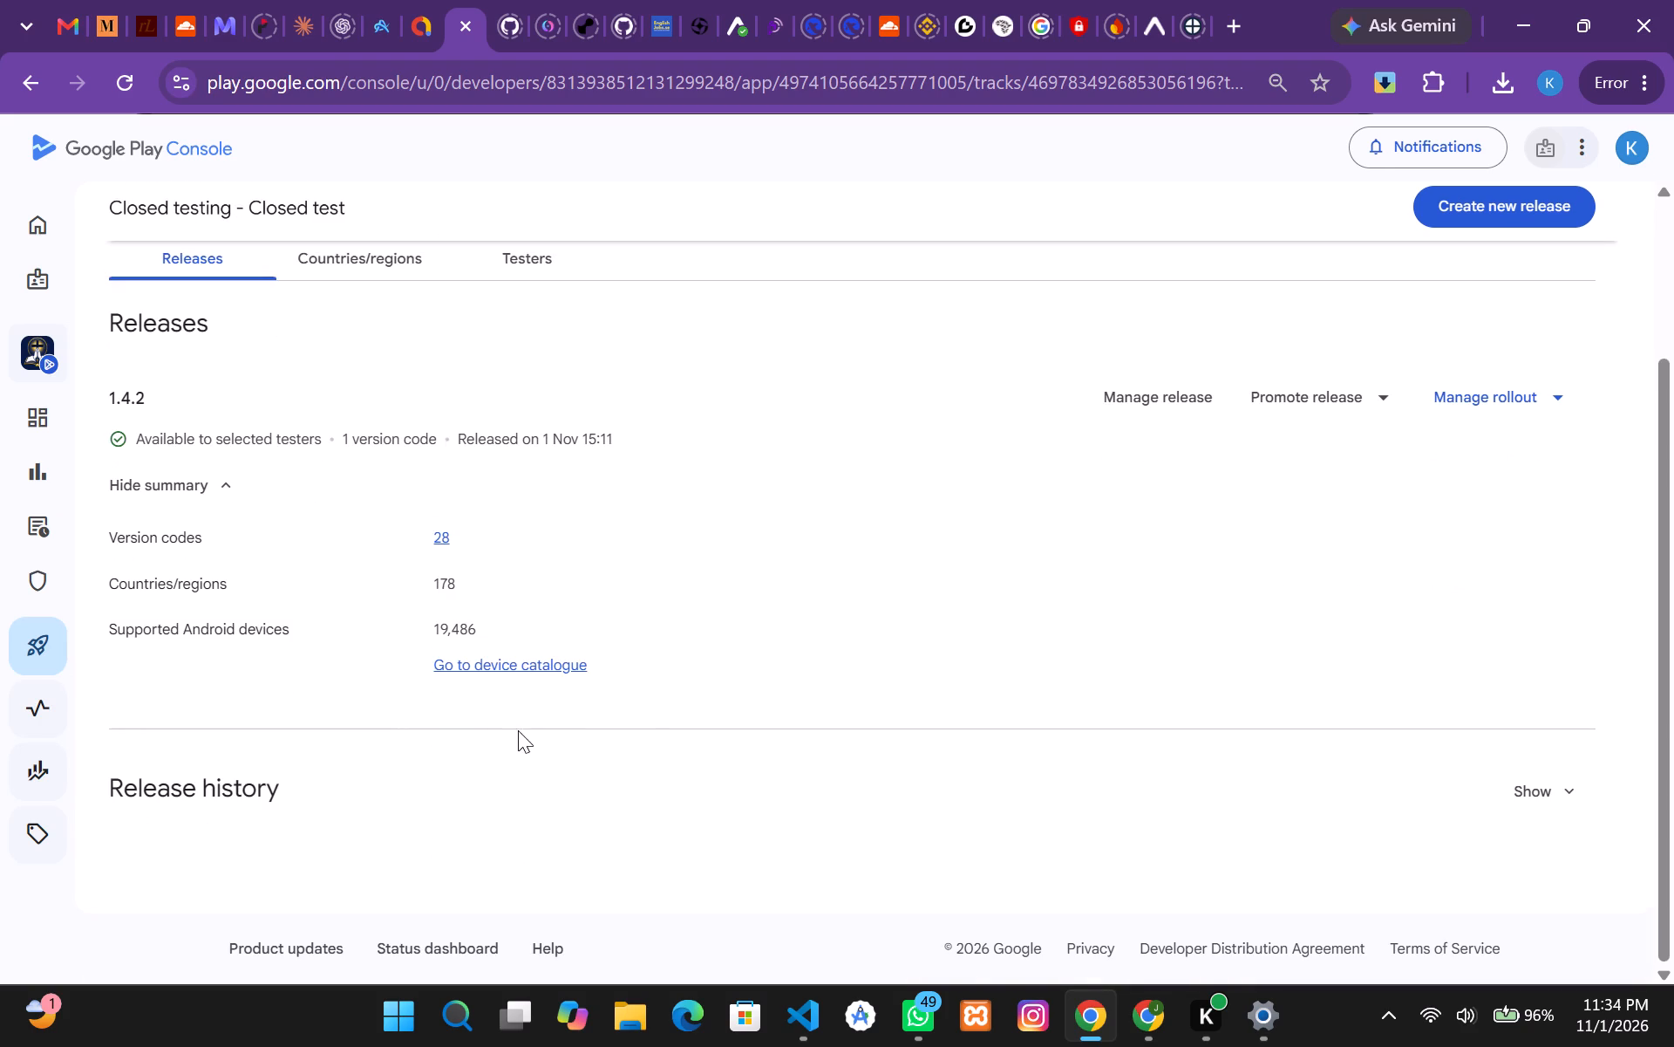
{"action": "left_click", "coordinate": [1555, 780]}
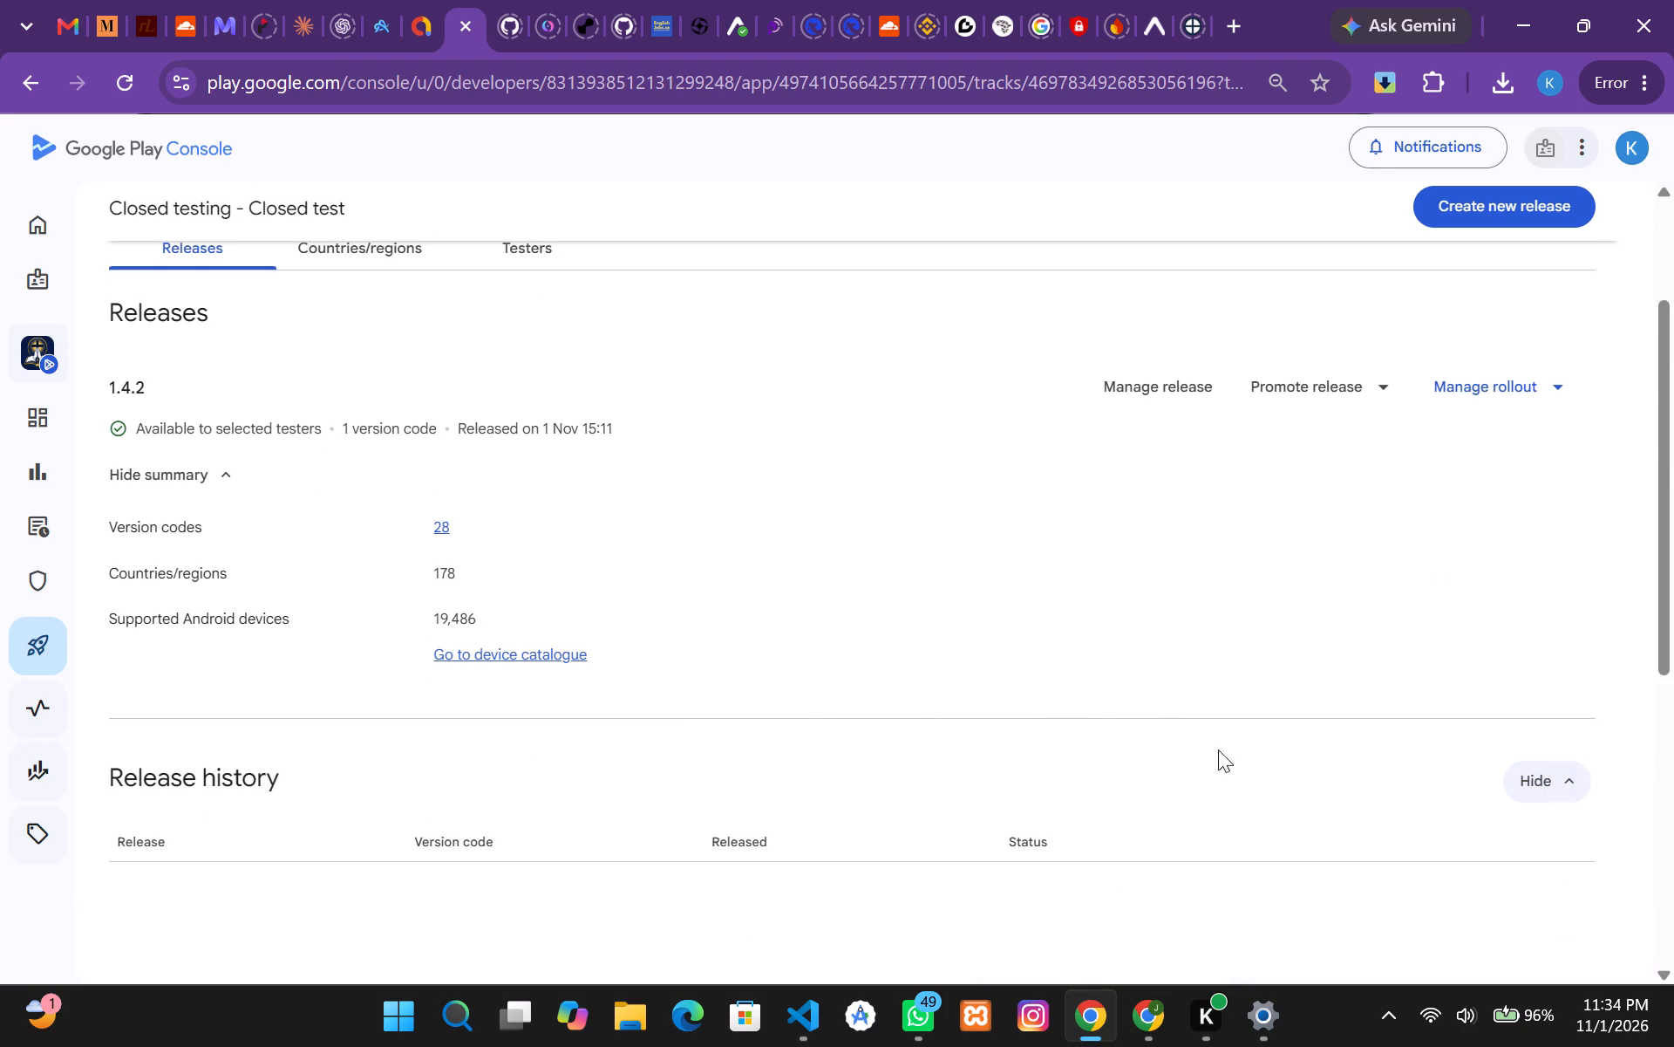
{"action": "scroll", "coordinate": [1036, 742], "scroll_direction": "down", "scroll_amount": 2}
{"action": "scroll", "coordinate": [1036, 736], "scroll_direction": "up", "scroll_amount": 4}
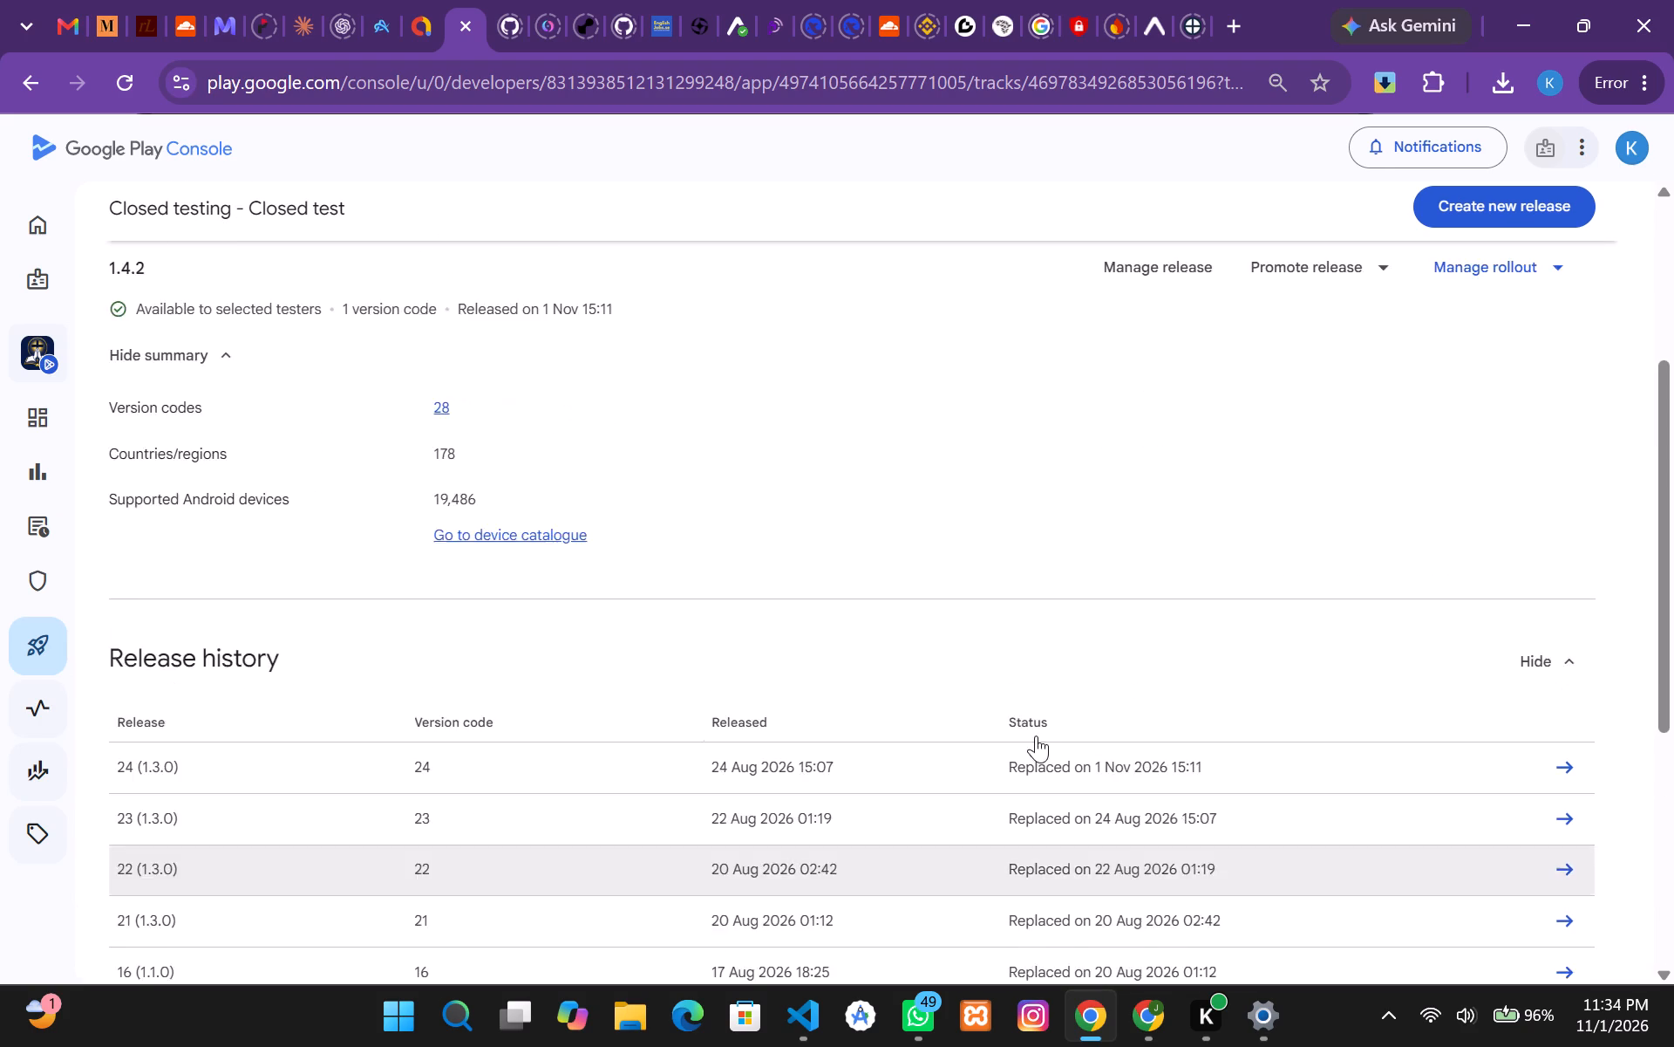
{"action": "scroll", "coordinate": [1036, 736], "scroll_direction": "up", "scroll_amount": 3}
{"action": "scroll", "coordinate": [1033, 730], "scroll_direction": "down", "scroll_amount": 1}
{"action": "scroll", "coordinate": [1033, 730], "scroll_direction": "up", "scroll_amount": 7}
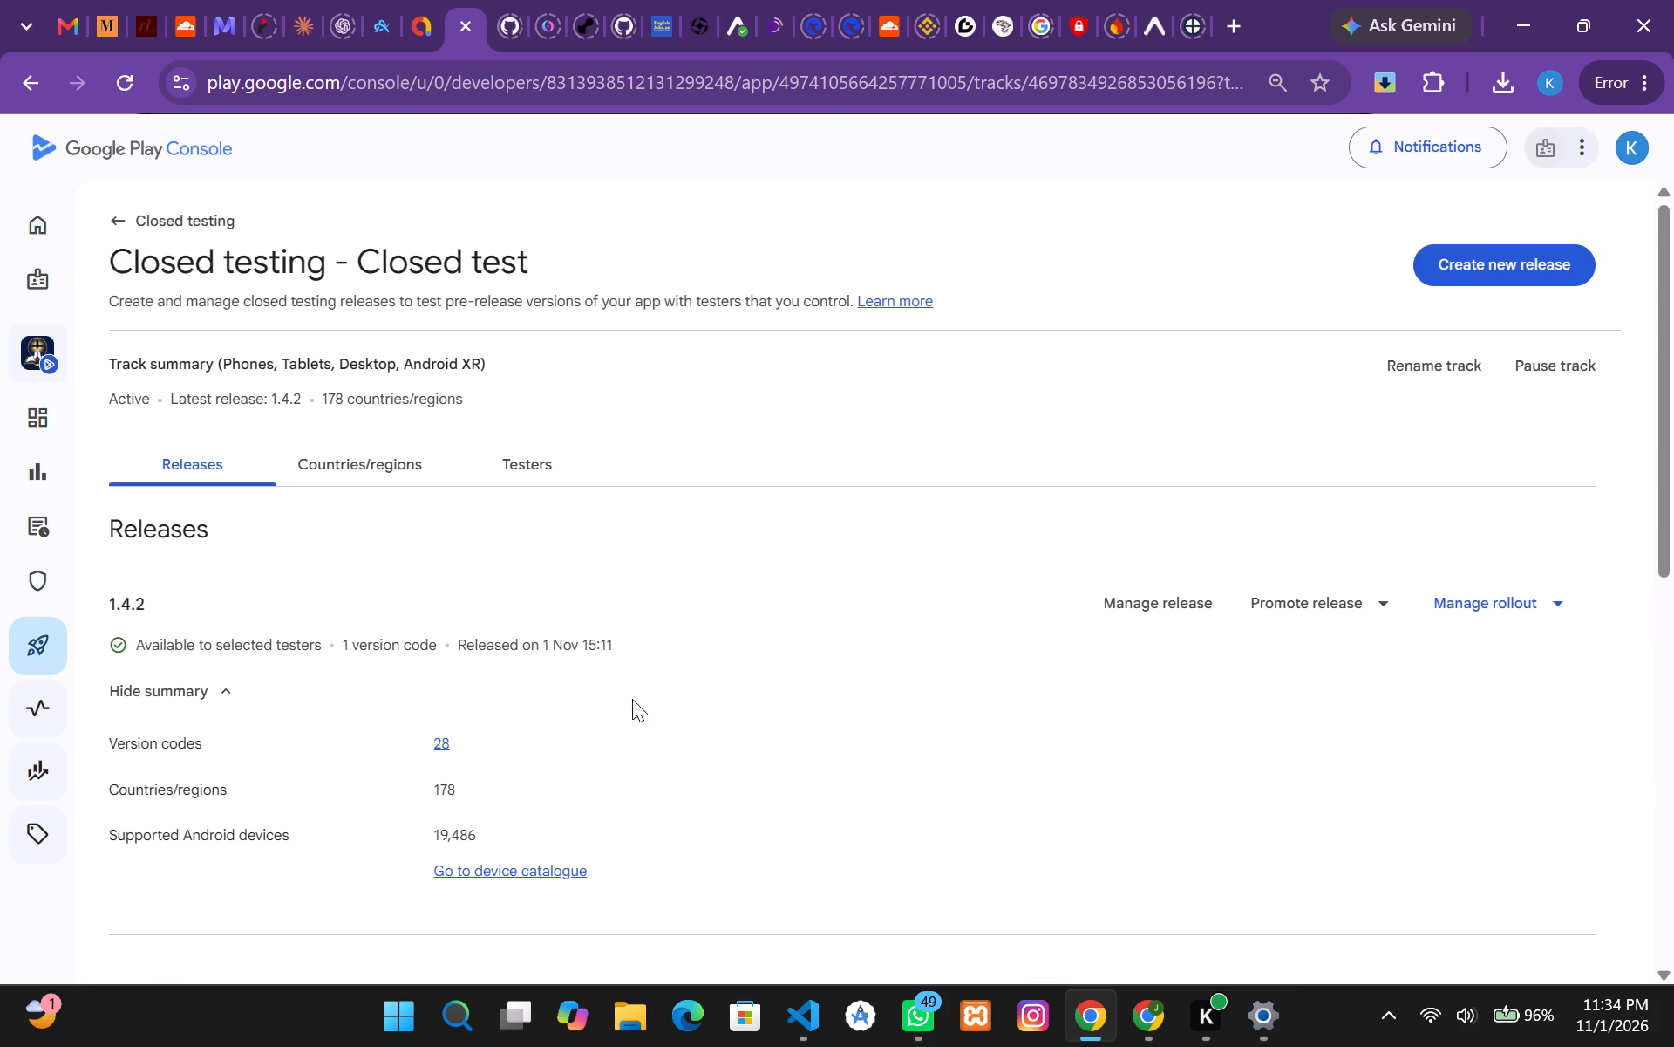
Examine the countries and regions targeted by the closed test track.
{"action": "left_click", "coordinate": [397, 463]}
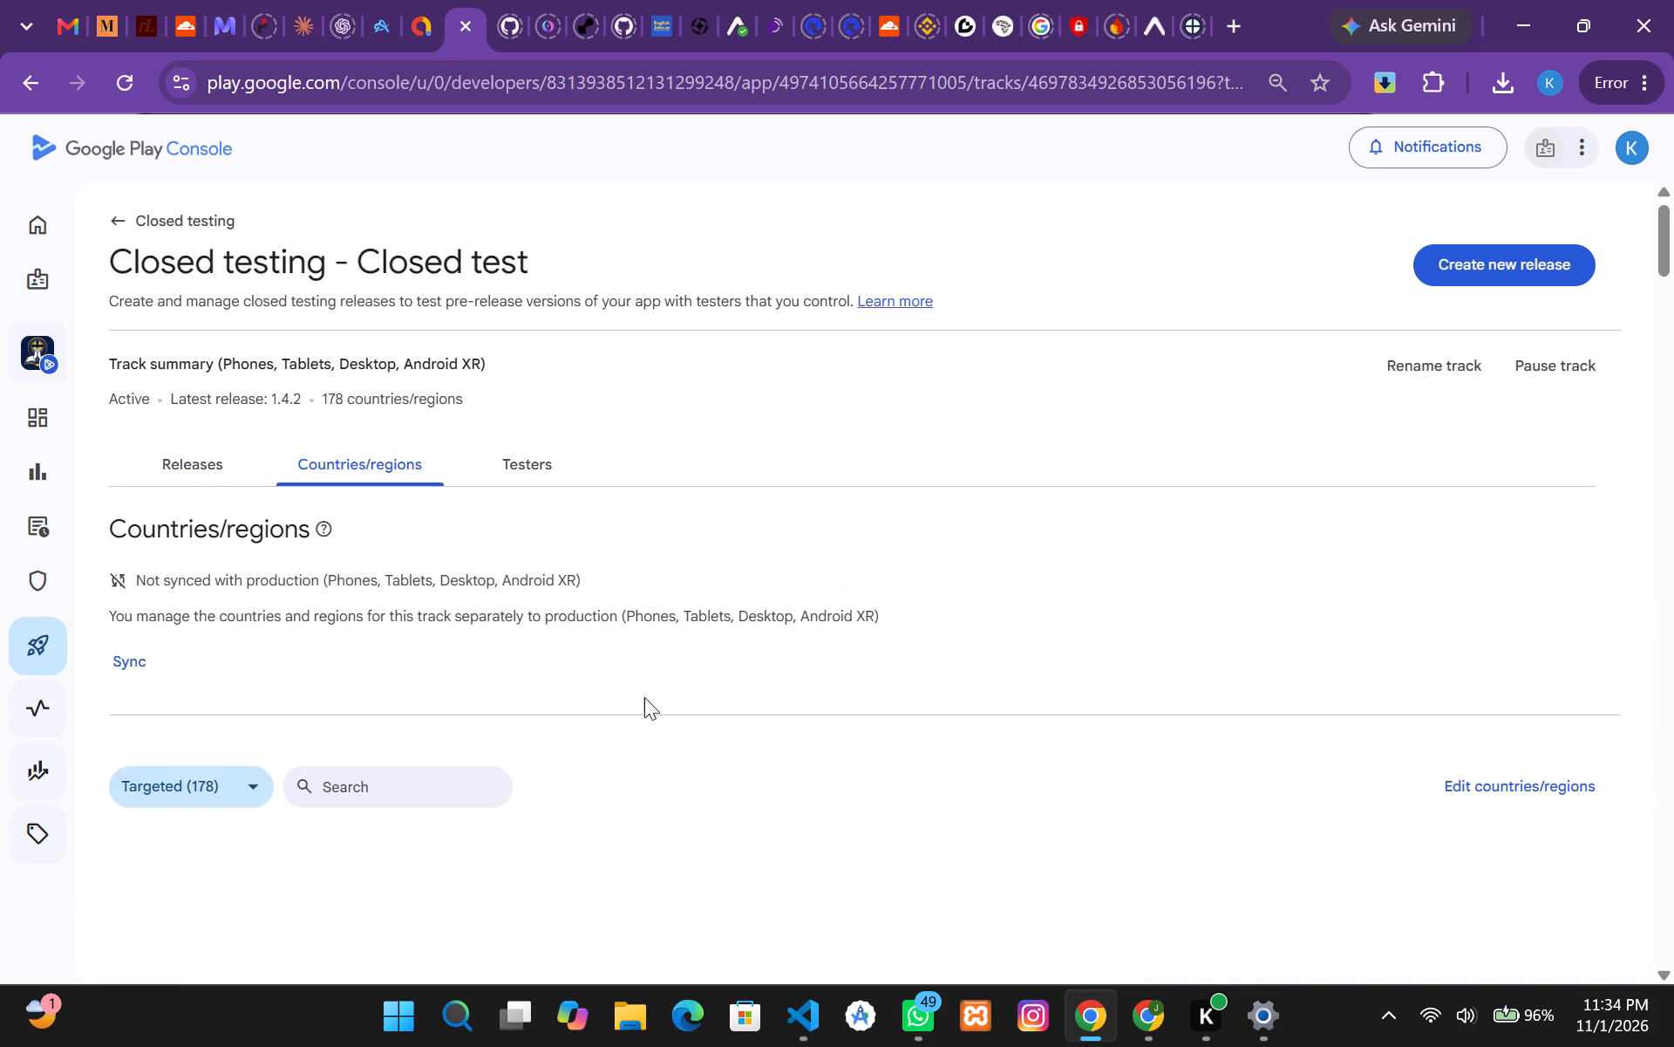
{"action": "scroll", "coordinate": [653, 703], "scroll_direction": "down", "scroll_amount": 4}
{"action": "scroll", "coordinate": [654, 704], "scroll_direction": "up", "scroll_amount": 1}
{"action": "scroll", "coordinate": [654, 704], "scroll_direction": "down", "scroll_amount": 7}
{"action": "scroll", "coordinate": [654, 704], "scroll_direction": "up", "scroll_amount": 6}
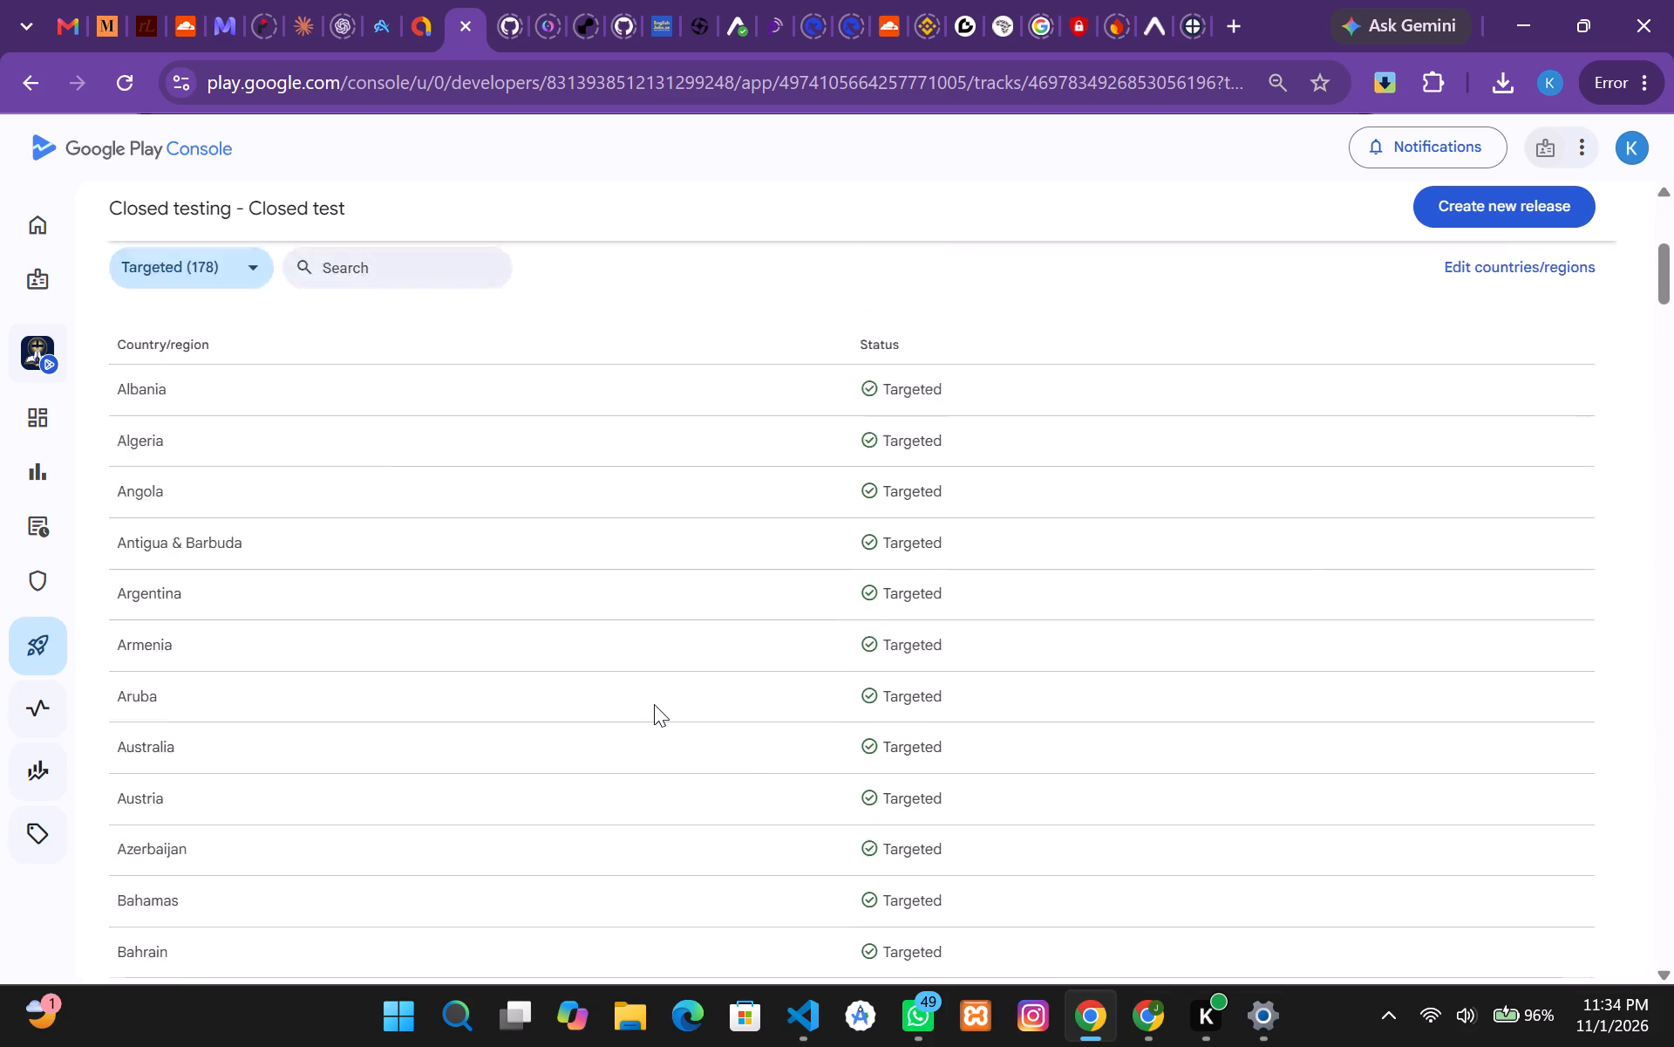
{"action": "scroll", "coordinate": [654, 704], "scroll_direction": "up", "scroll_amount": 12}
Return to the track's tester settings and copy the link for joining the test on Android.
{"action": "left_click", "coordinate": [519, 450]}
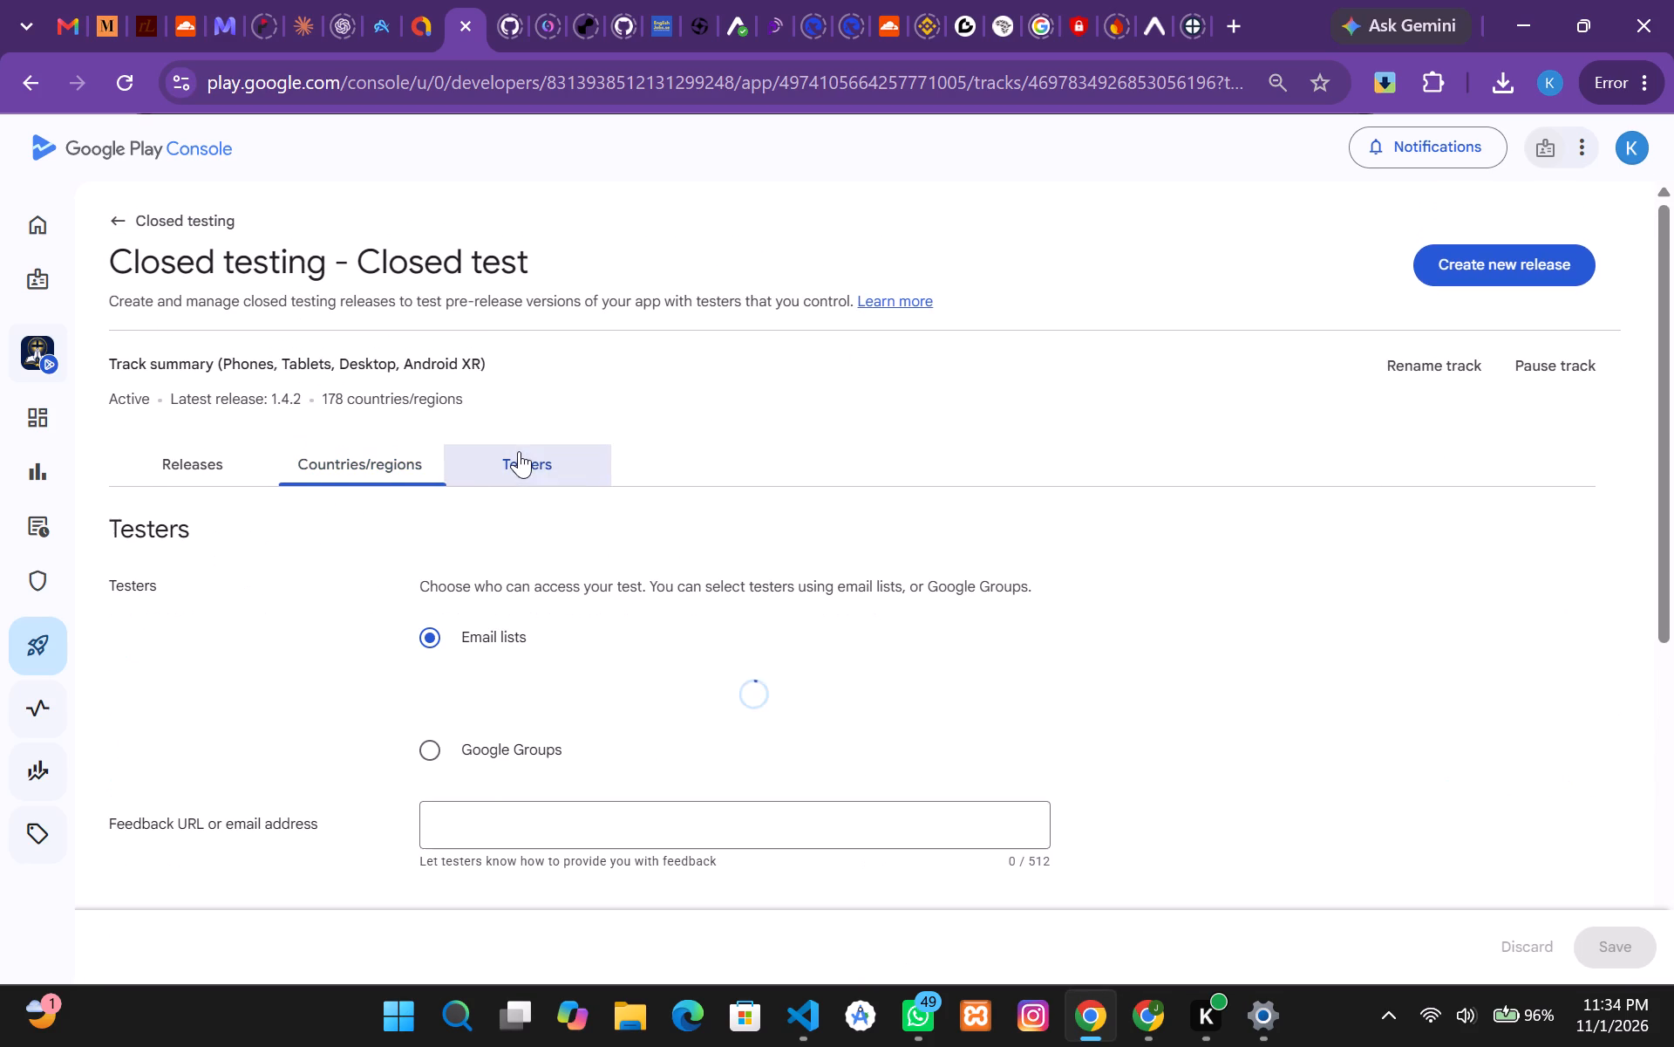
{"action": "scroll", "coordinate": [759, 607], "scroll_direction": "down", "scroll_amount": 6}
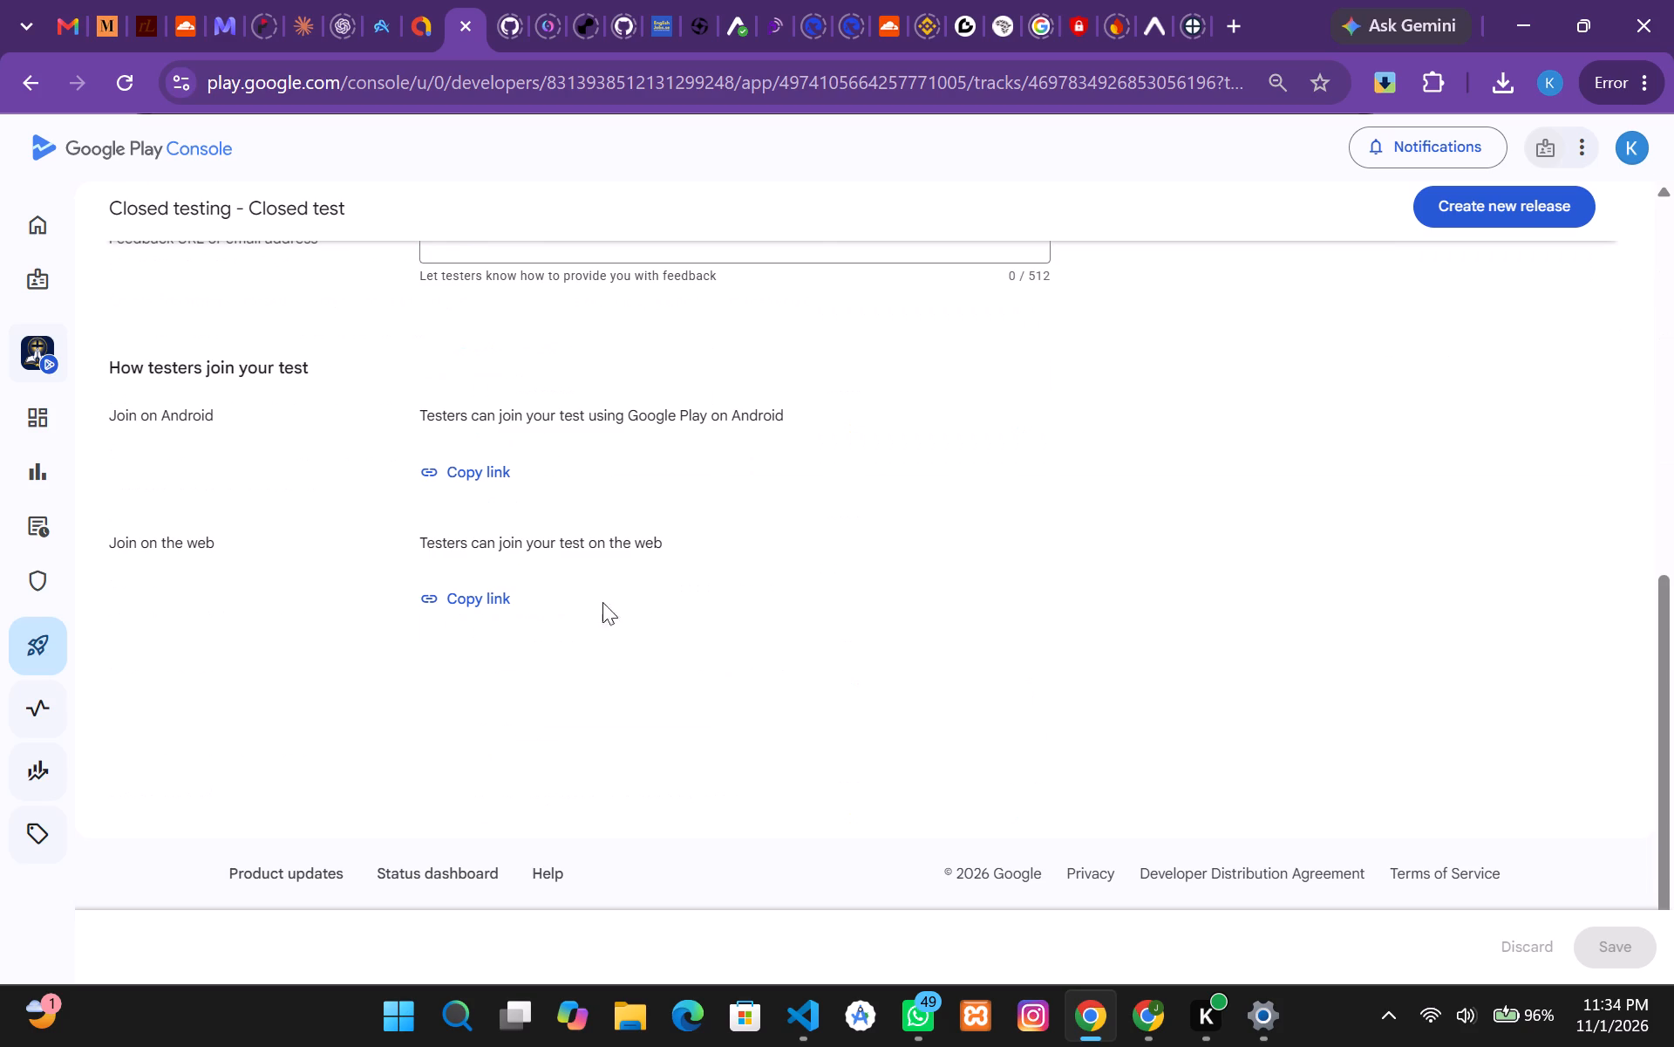
{"action": "left_click", "coordinate": [488, 471]}
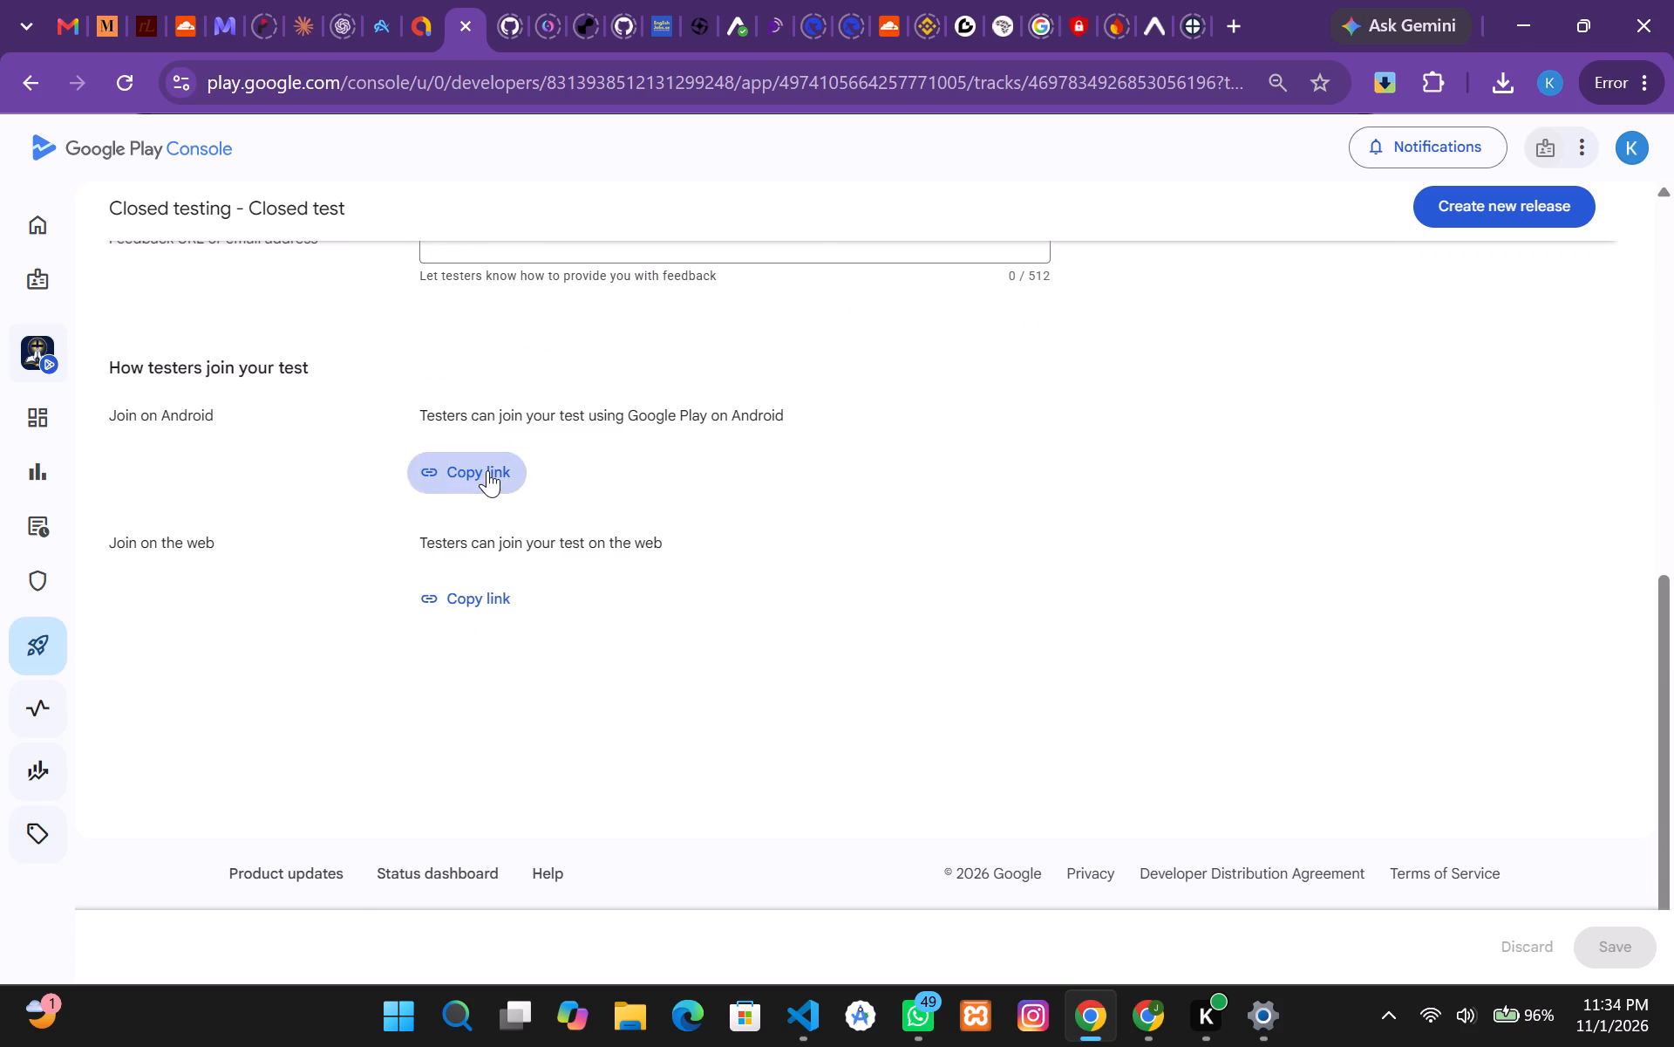
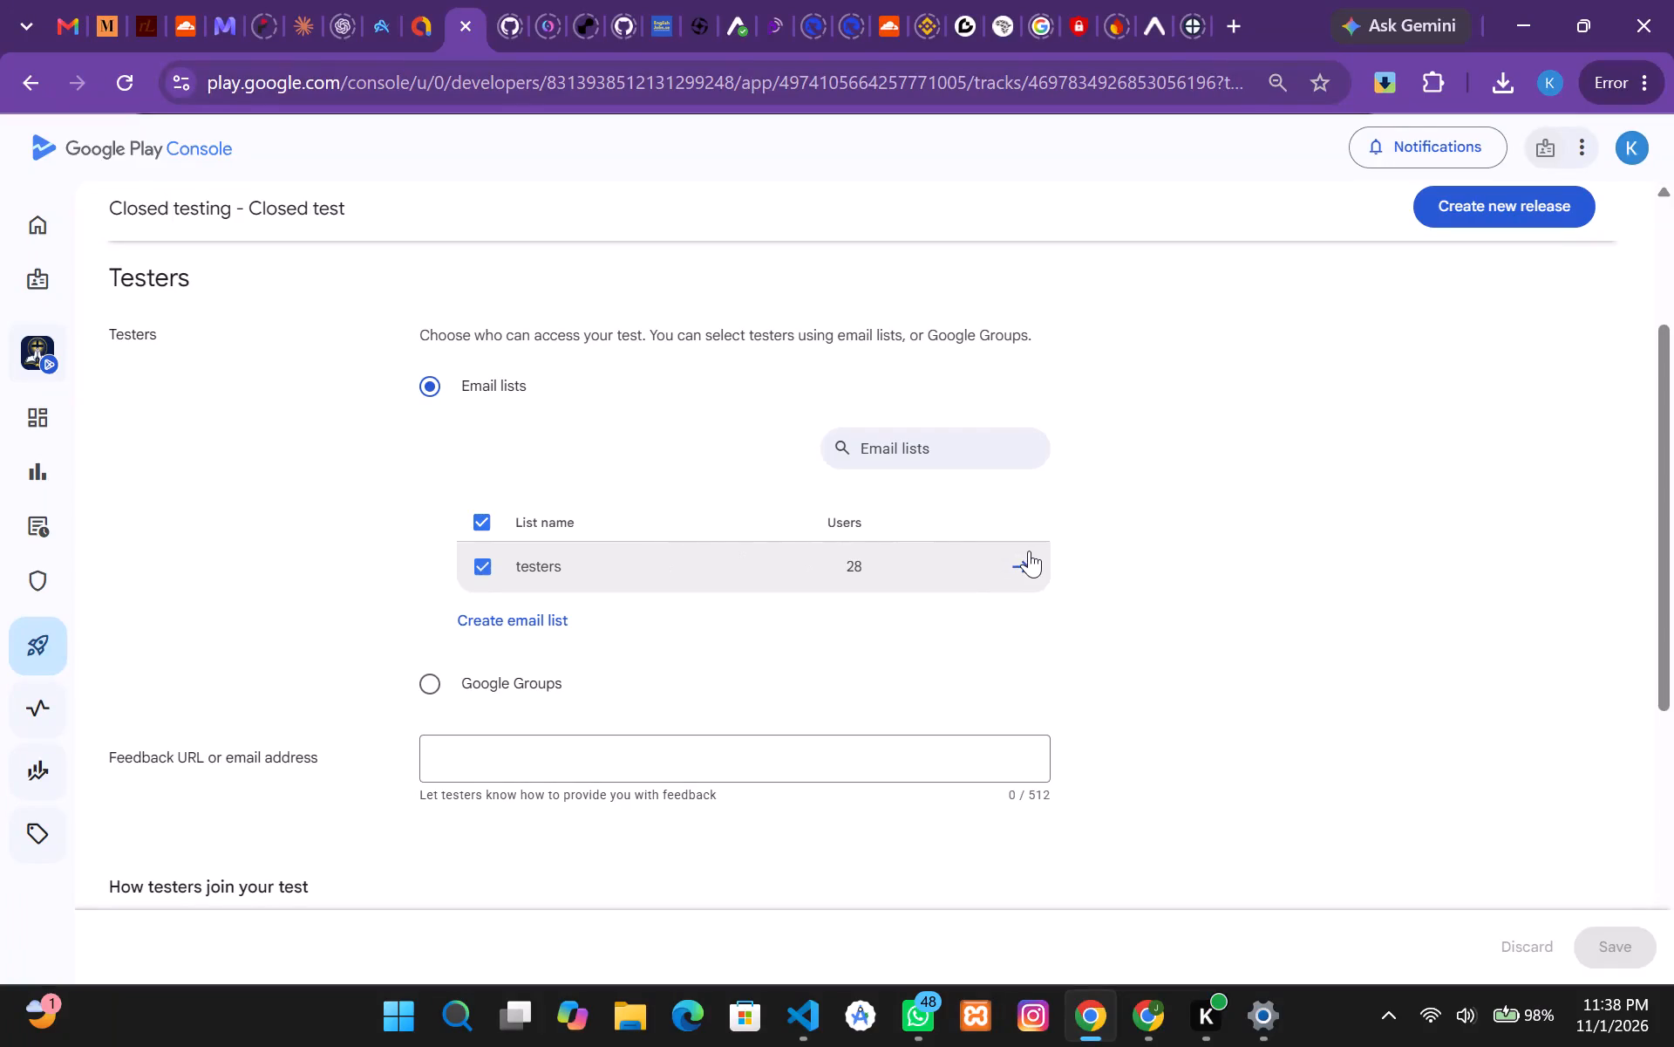
Remove the sixteenth email address from the "testers" email list and save the list changes.
{"action": "left_click", "coordinate": [1029, 551]}
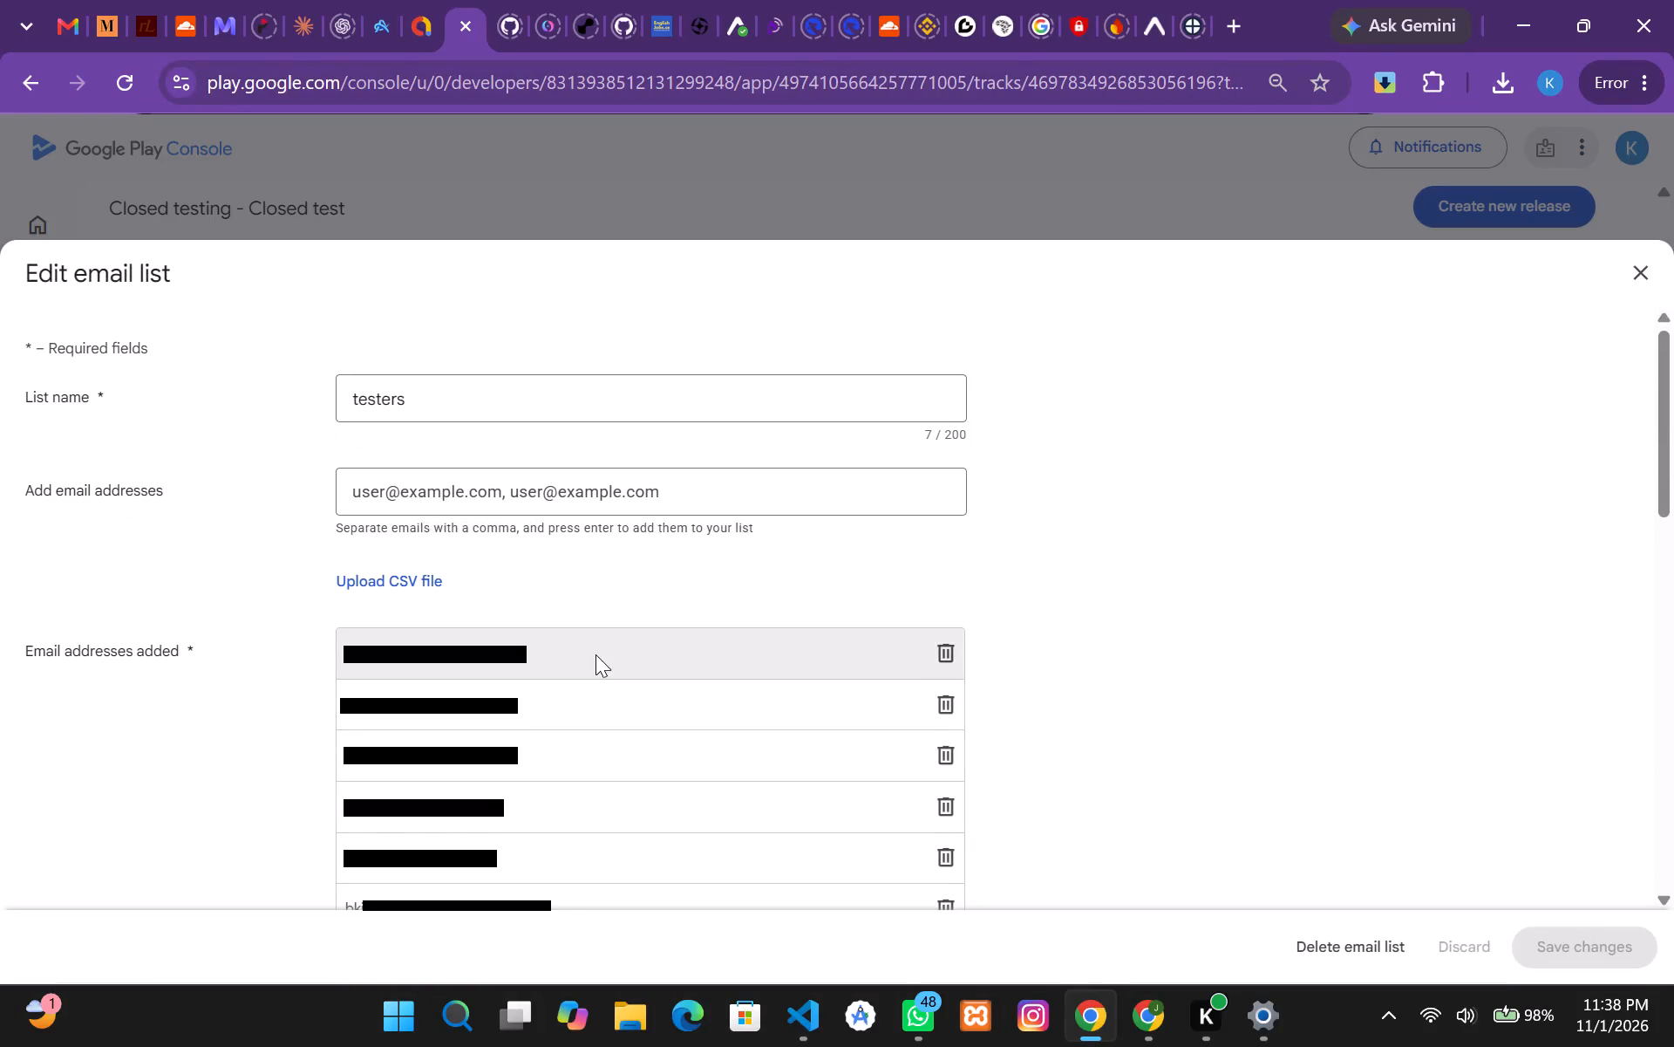
{"action": "scroll", "coordinate": [595, 656], "scroll_direction": "down", "scroll_amount": 3}
{"action": "scroll", "coordinate": [612, 688], "scroll_direction": "up", "scroll_amount": 1}
{"action": "scroll", "coordinate": [612, 689], "scroll_direction": "down", "scroll_amount": 2}
{"action": "scroll", "coordinate": [613, 693], "scroll_direction": "up", "scroll_amount": 1}
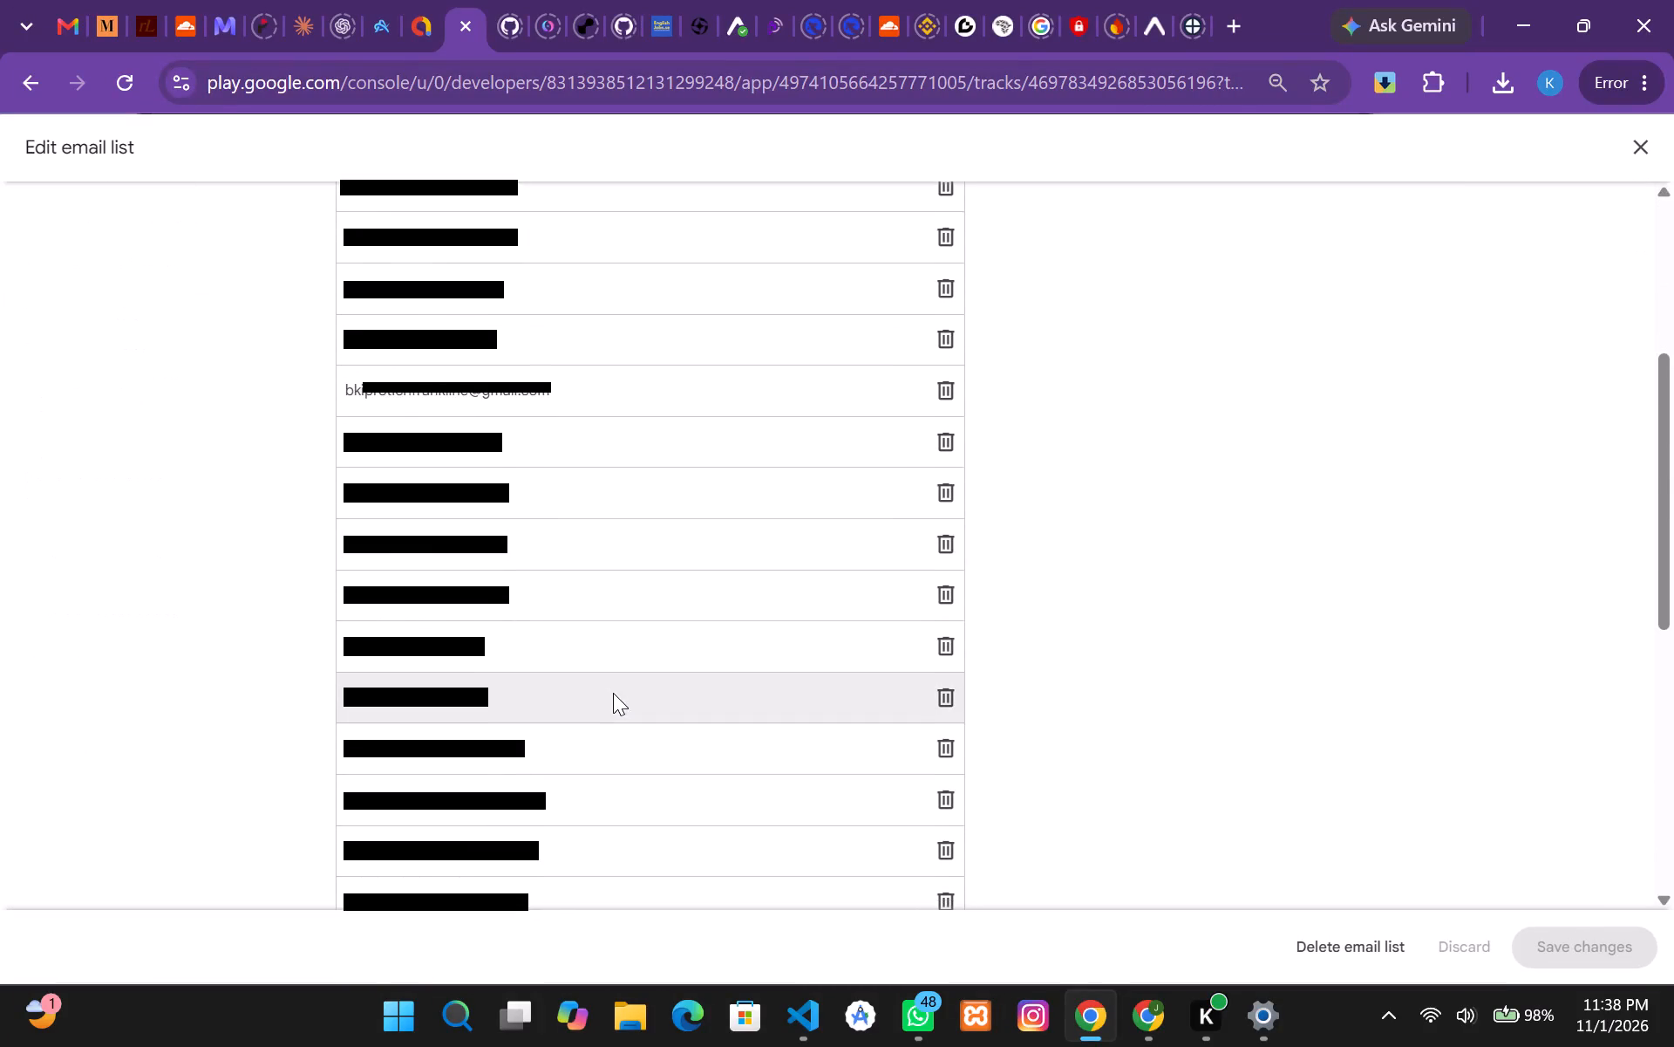
{"action": "scroll", "coordinate": [613, 693], "scroll_direction": "down", "scroll_amount": 1}
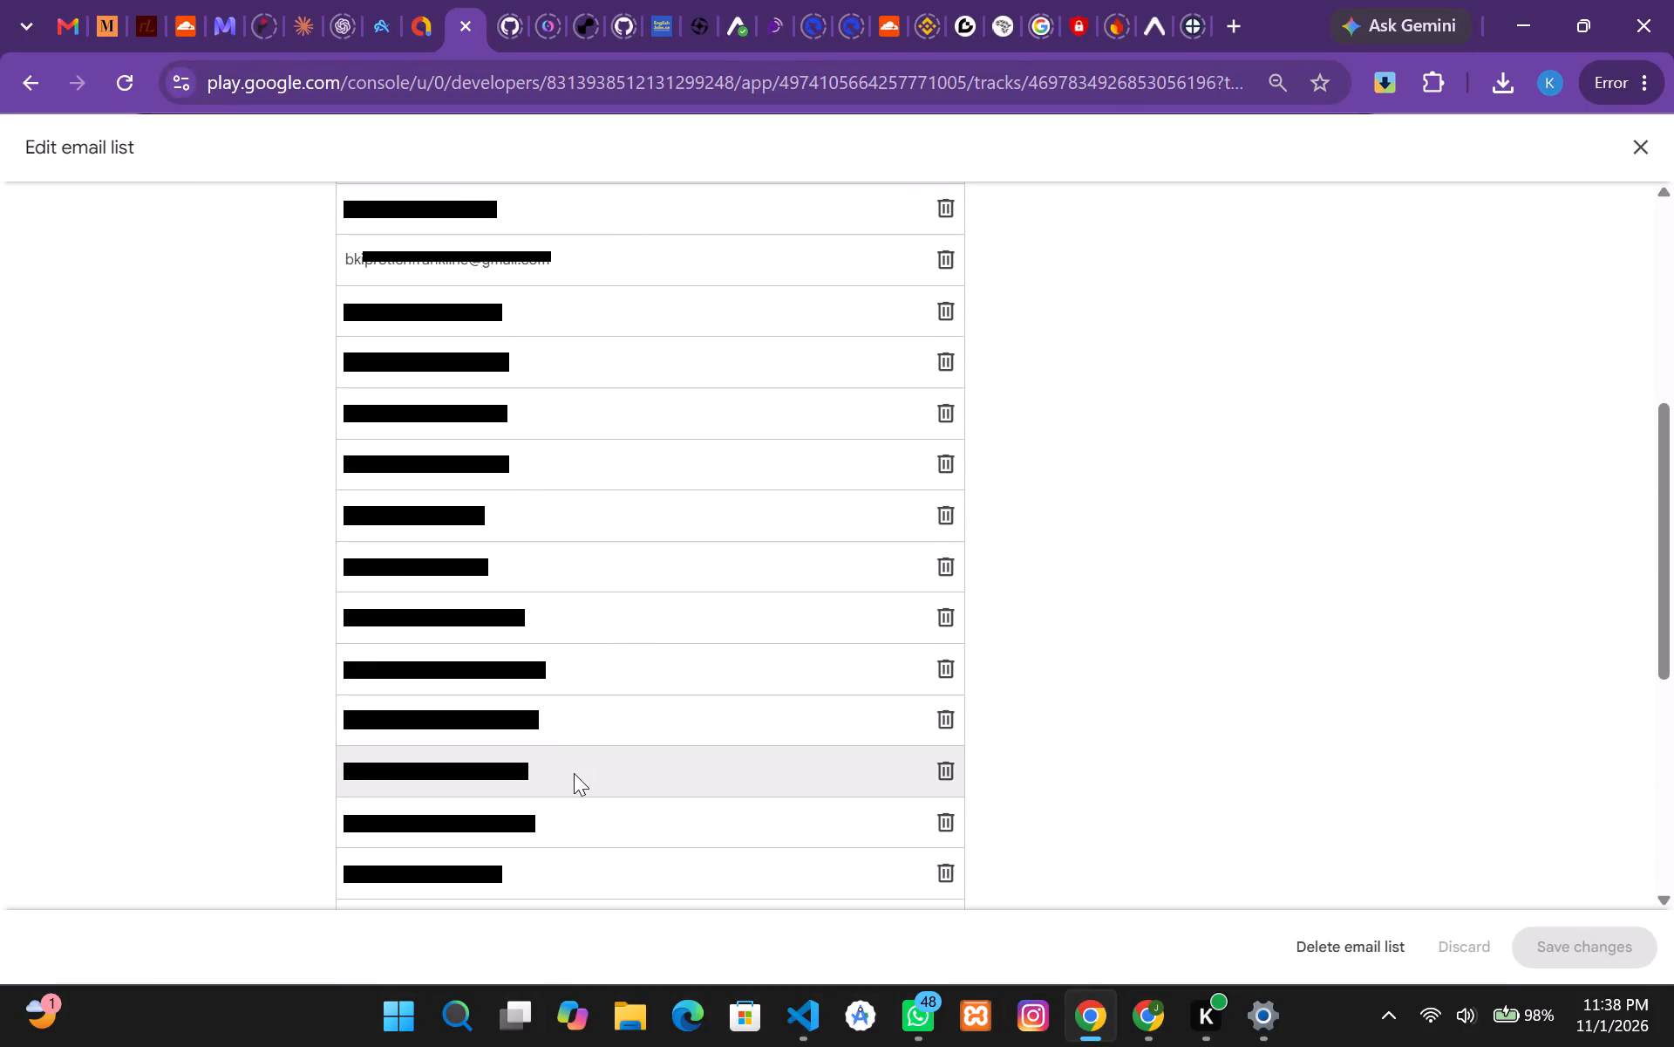
{"action": "left_click", "coordinate": [957, 770]}
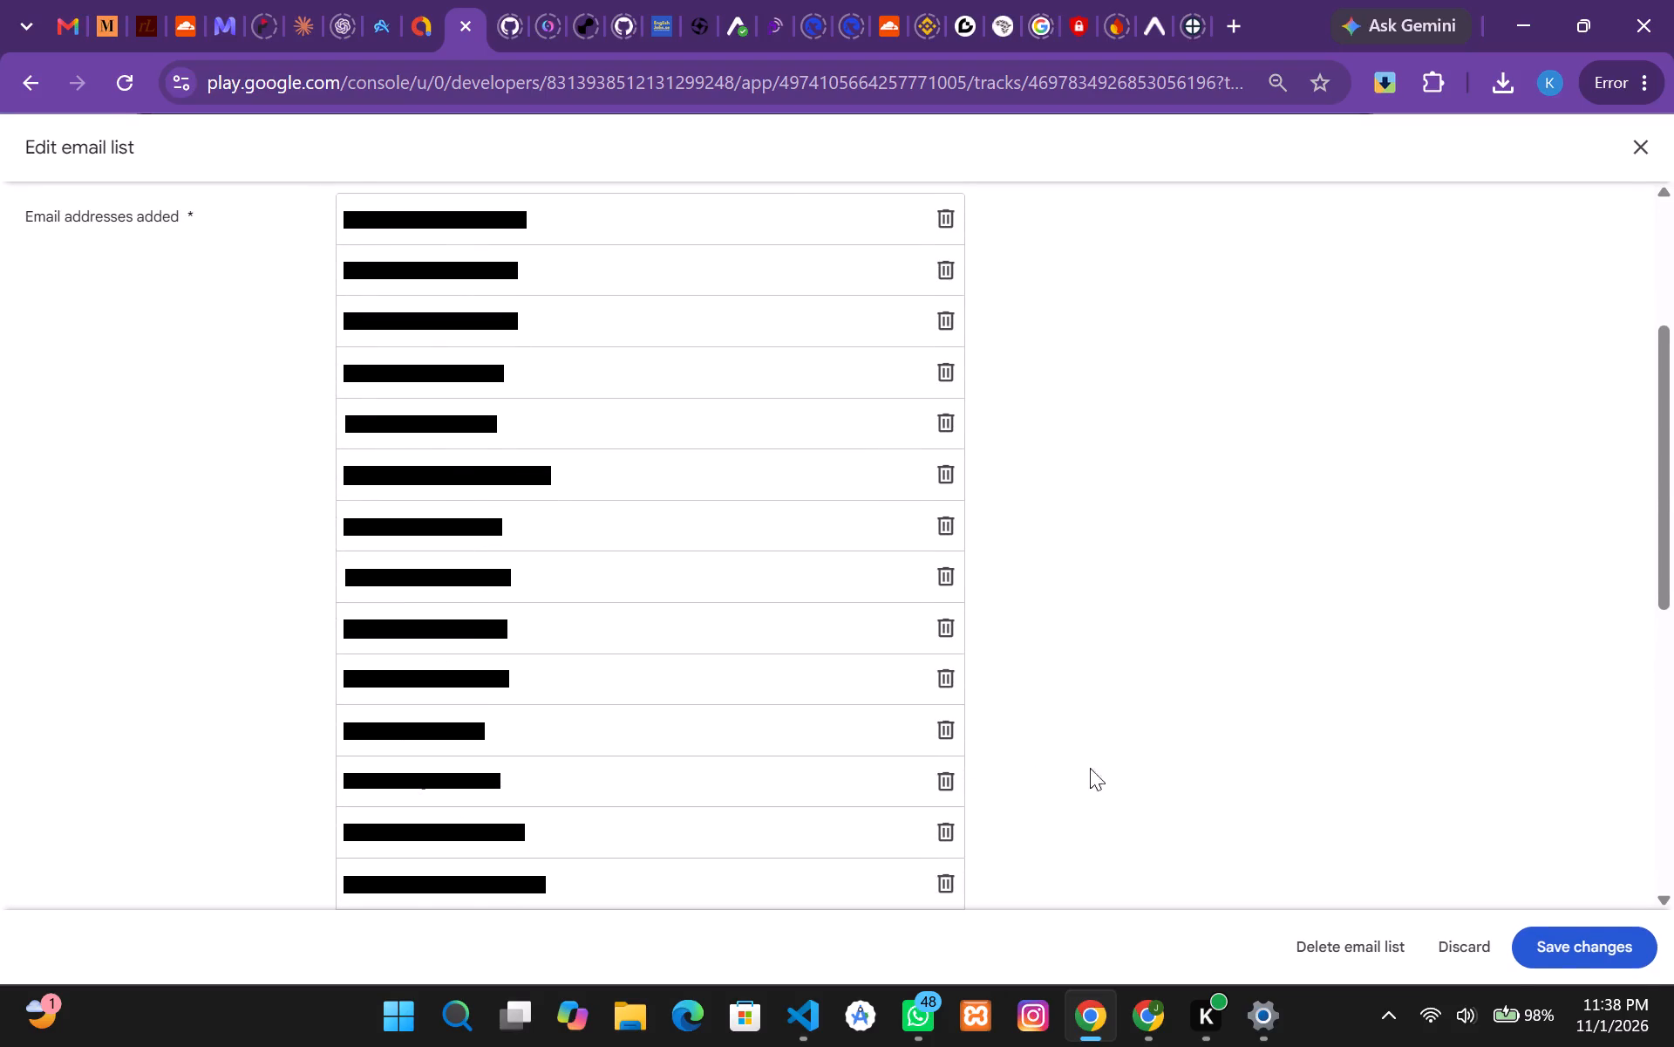
{"action": "left_click", "coordinate": [1596, 950]}
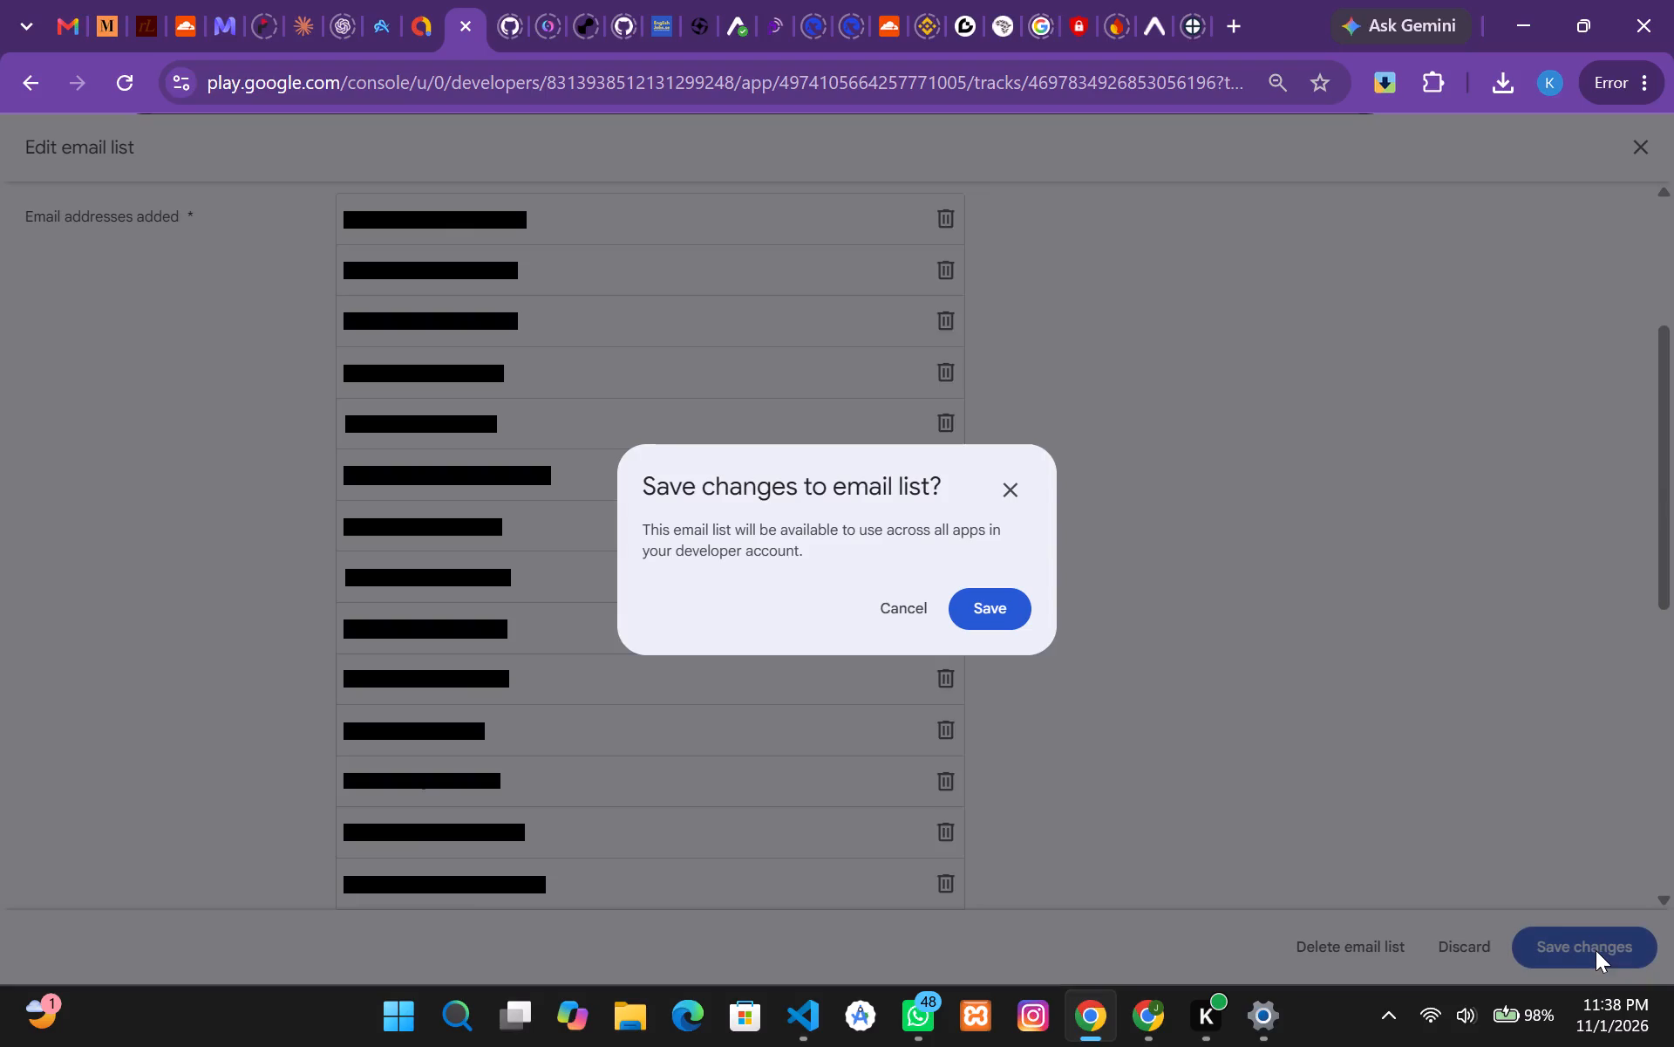
{"action": "left_click", "coordinate": [984, 613]}
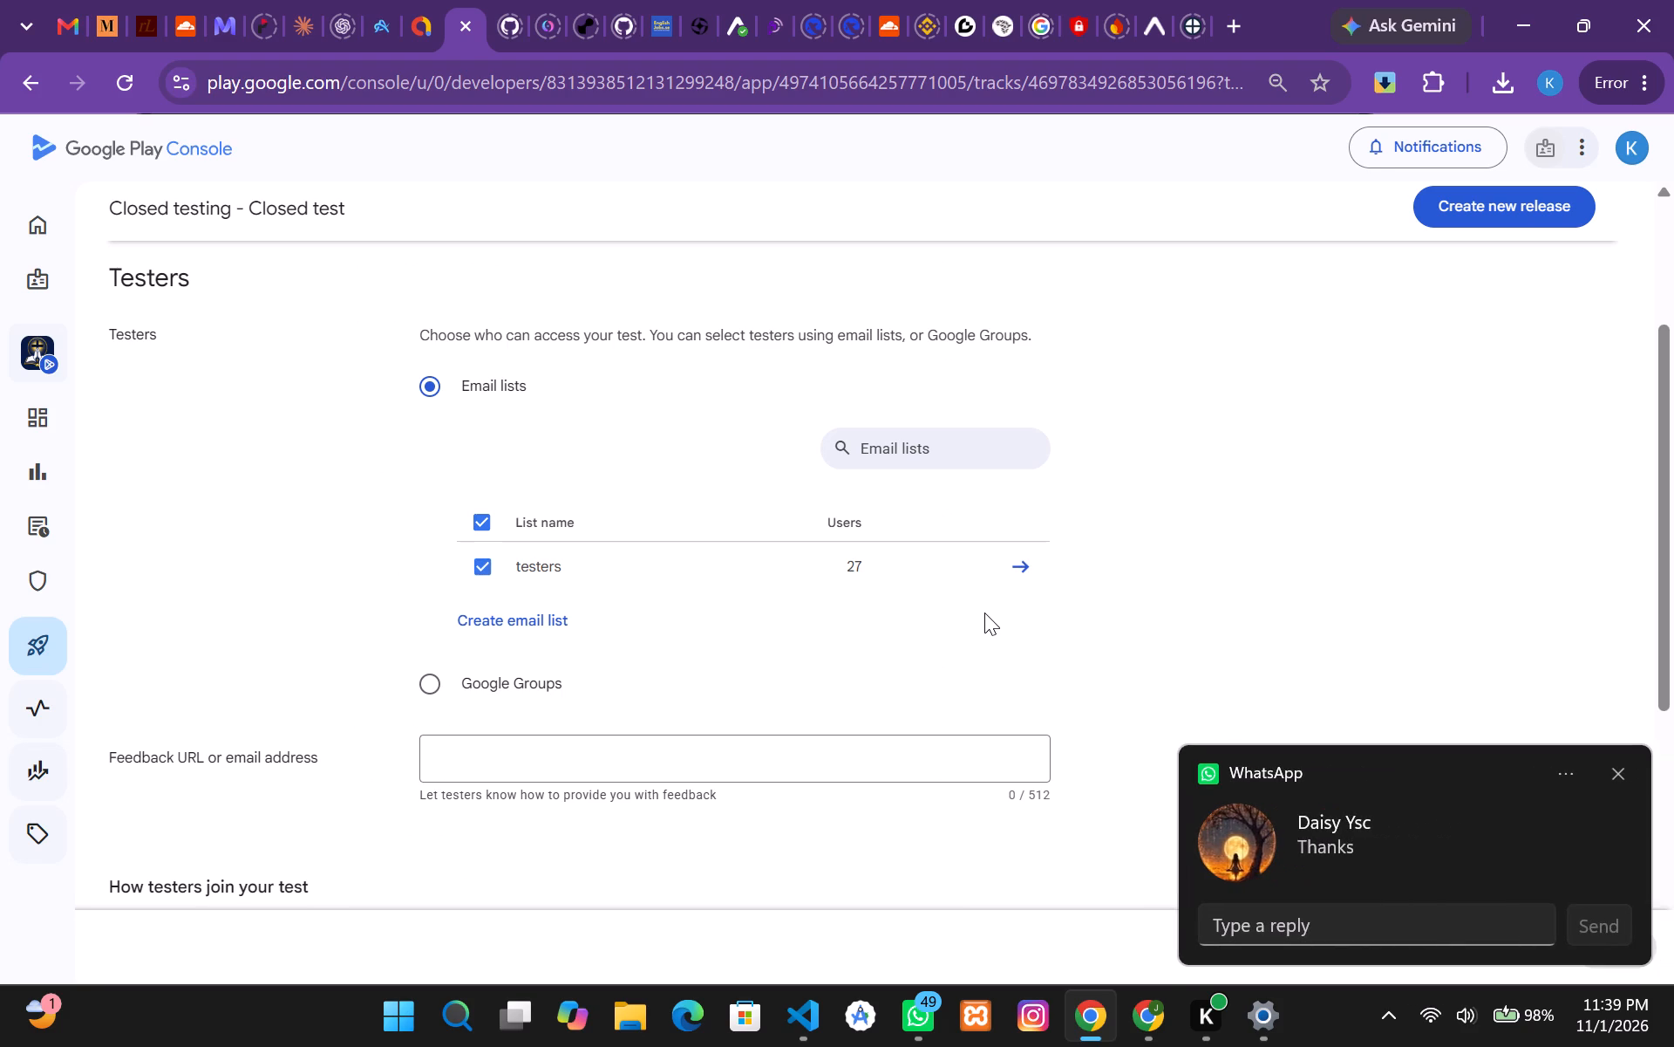
Add the second suggested saved email address to the "testers" email list and save the list changes.
{"action": "left_click", "coordinate": [1022, 578]}
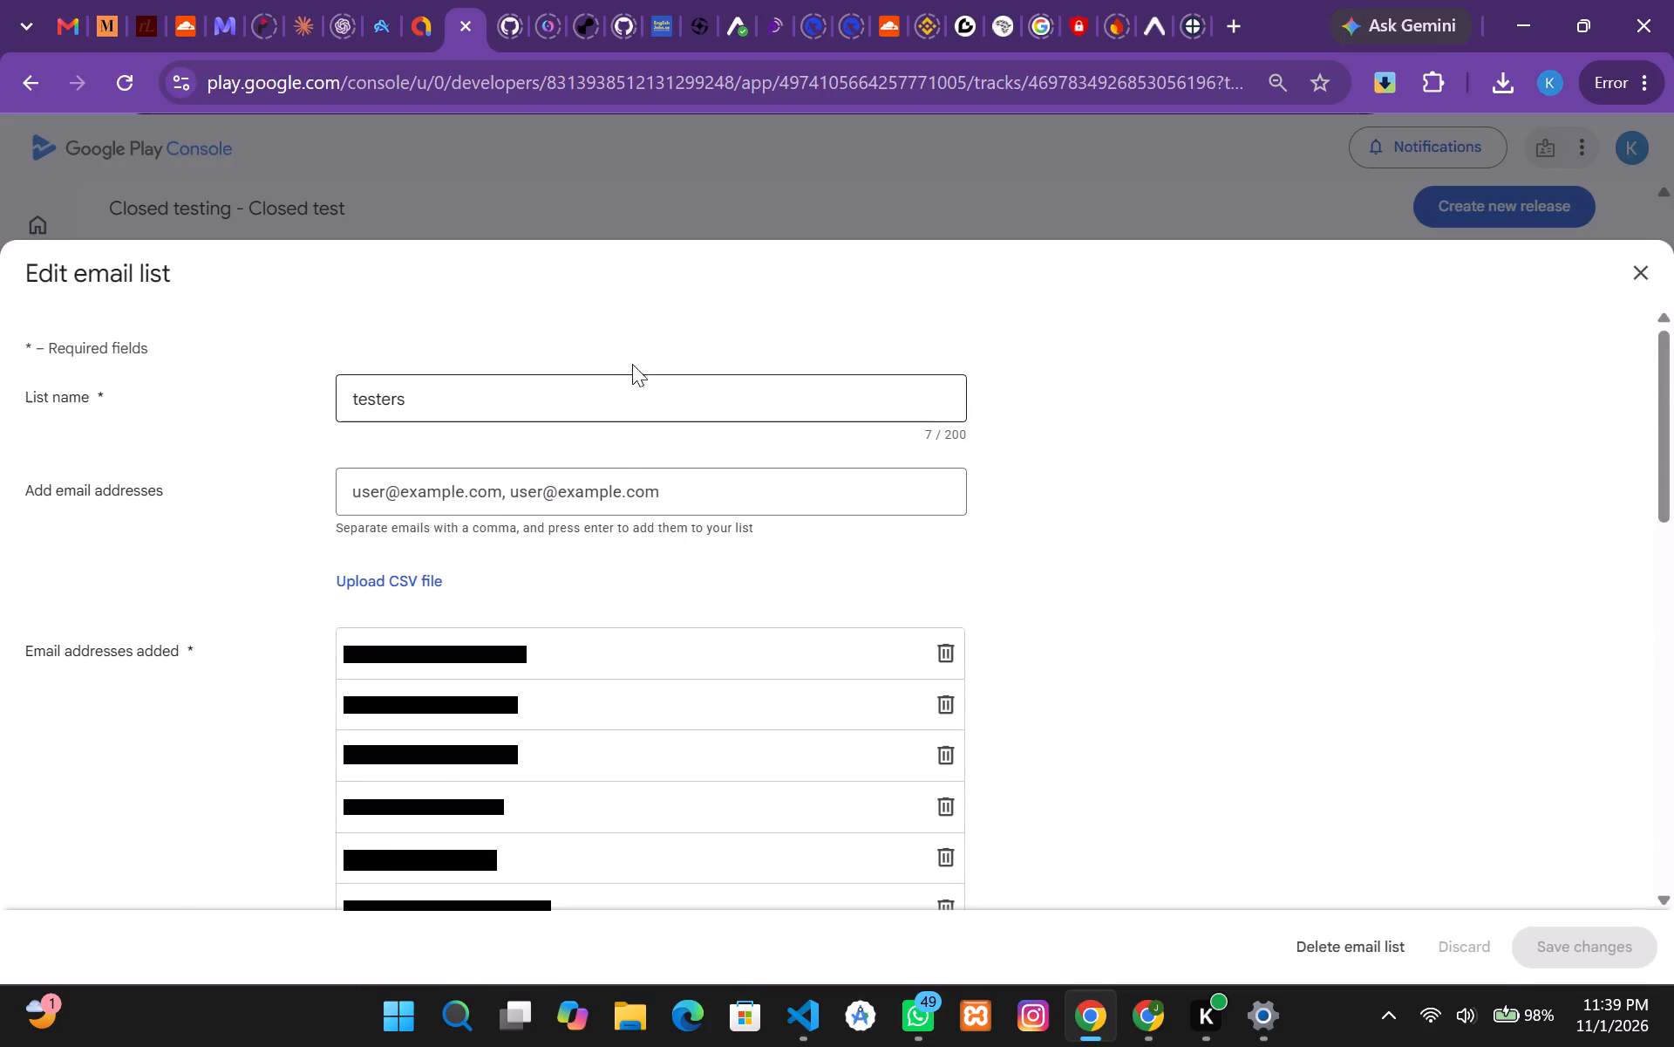
{"action": "left_click", "coordinate": [620, 488]}
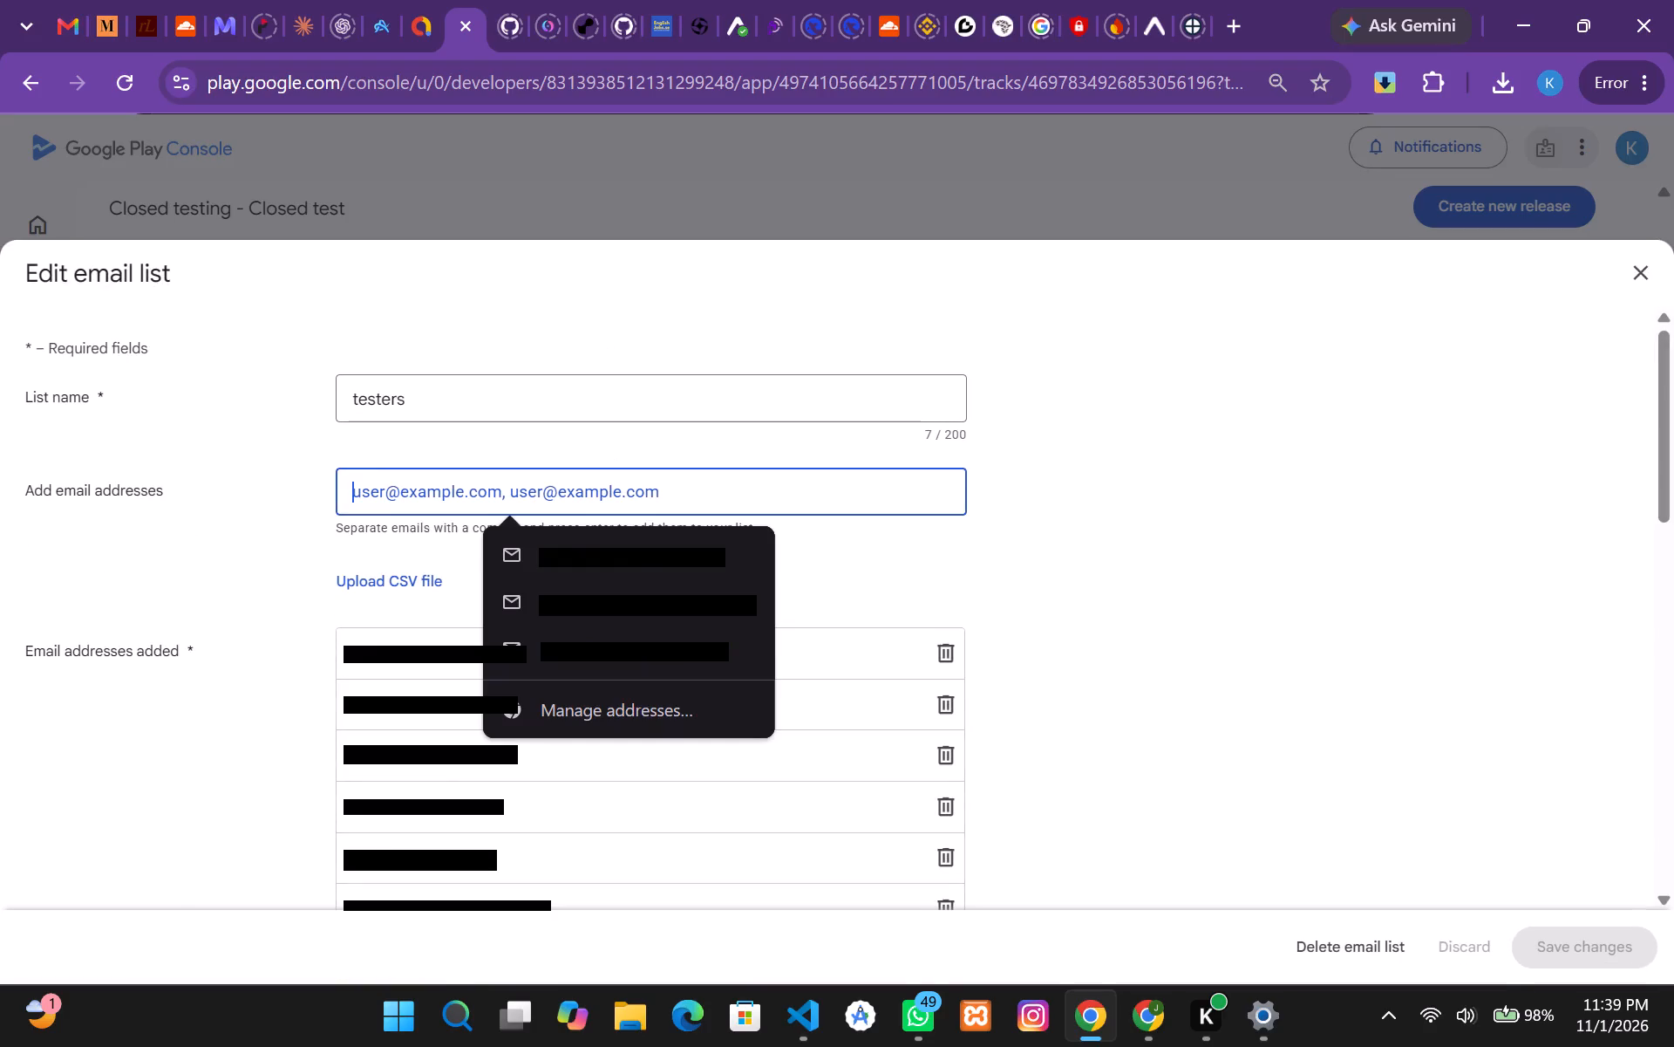
{"action": "left_click", "coordinate": [616, 598]}
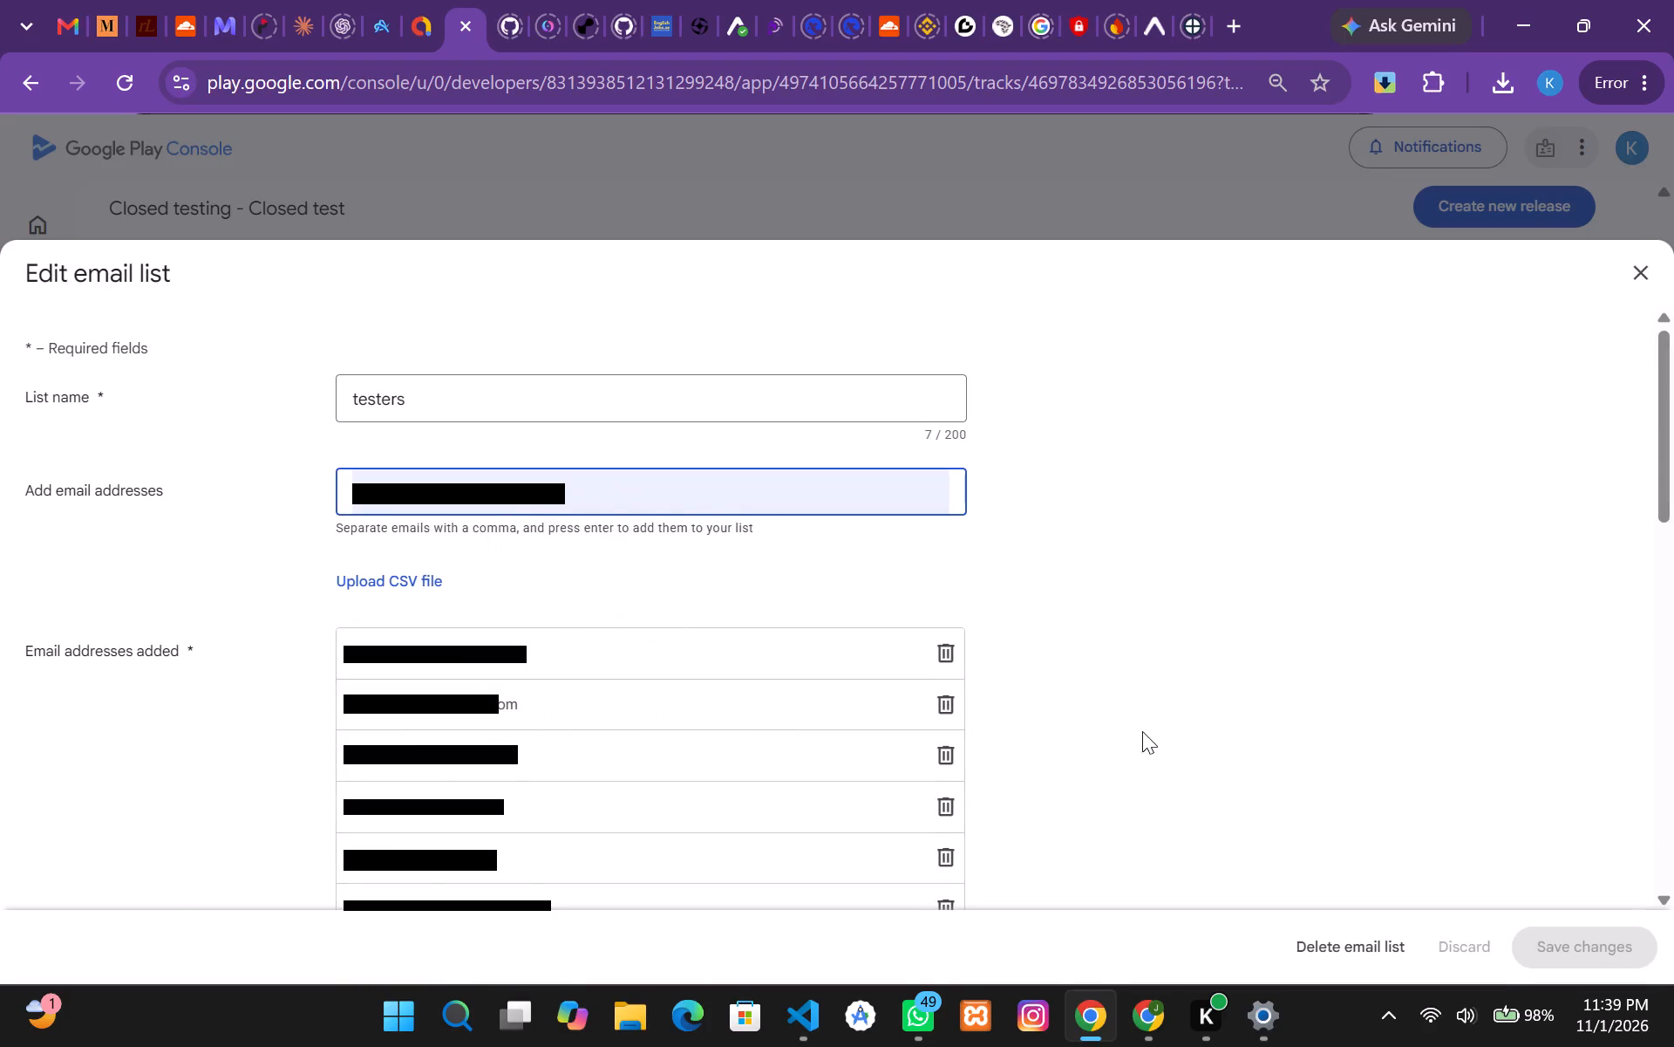
{"action": "scroll", "coordinate": [1142, 731], "scroll_direction": "down", "scroll_amount": 2}
{"action": "scroll", "coordinate": [948, 695], "scroll_direction": "down", "scroll_amount": 2}
{"action": "scroll", "coordinate": [942, 703], "scroll_direction": "up", "scroll_amount": 1}
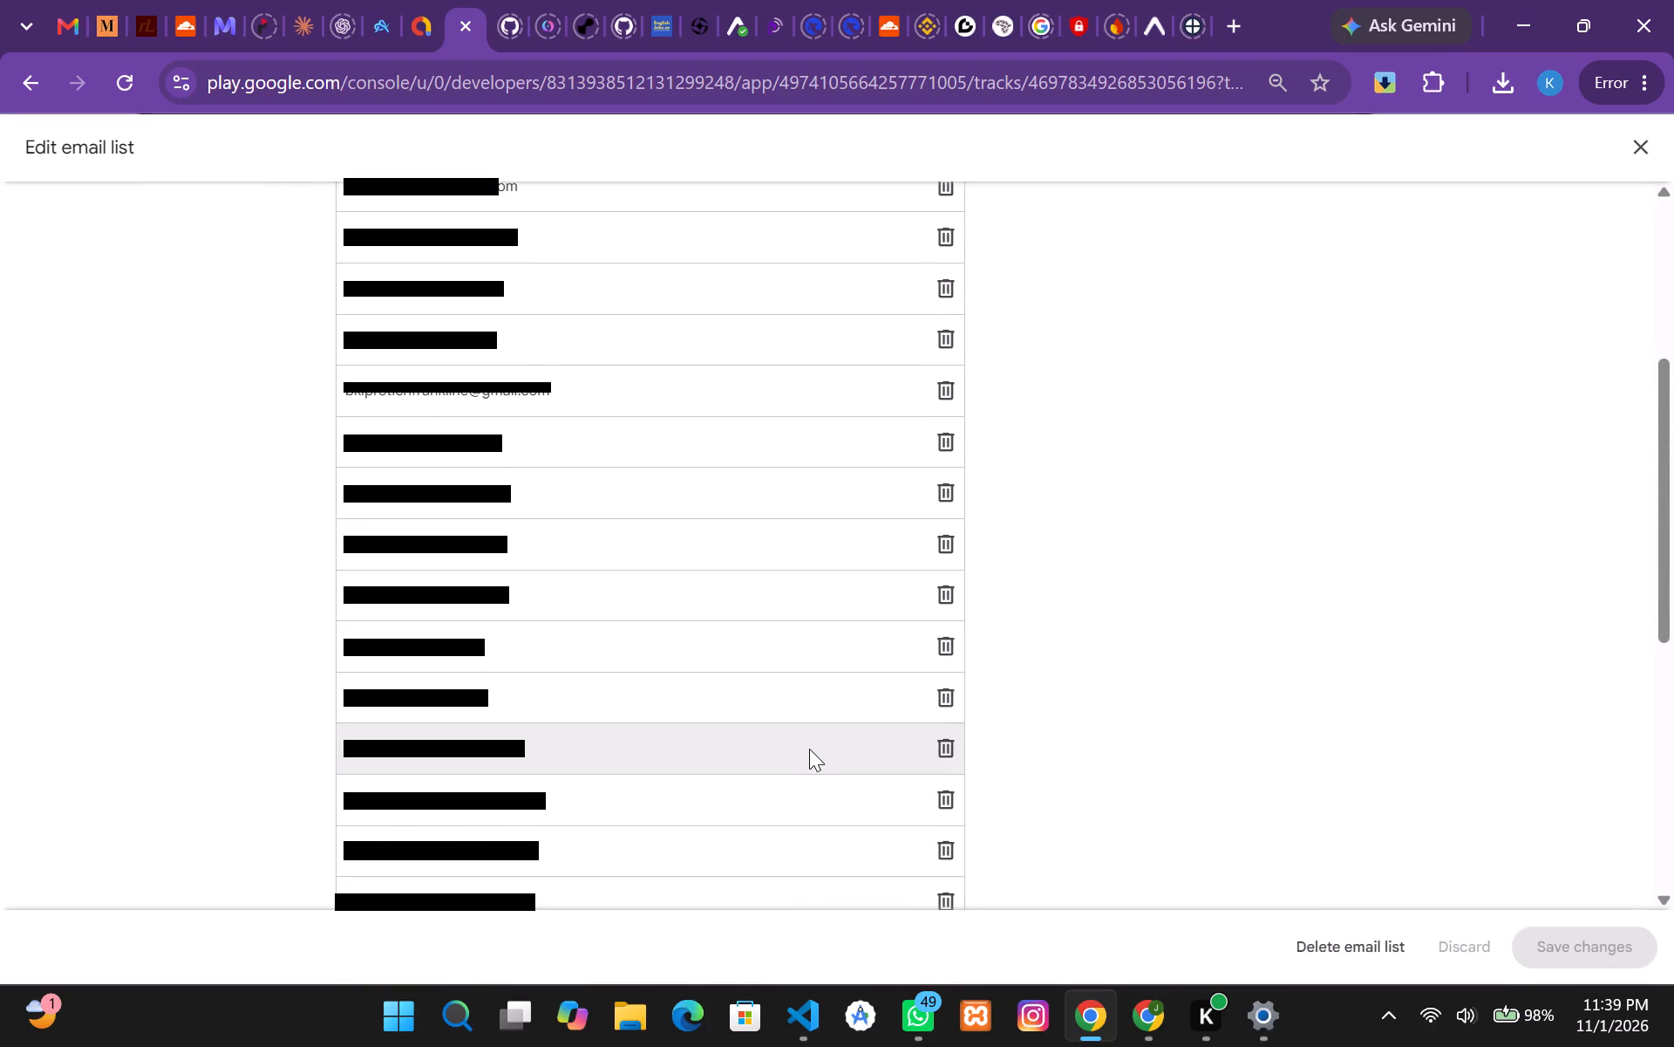
{"action": "key", "text": "Return"}
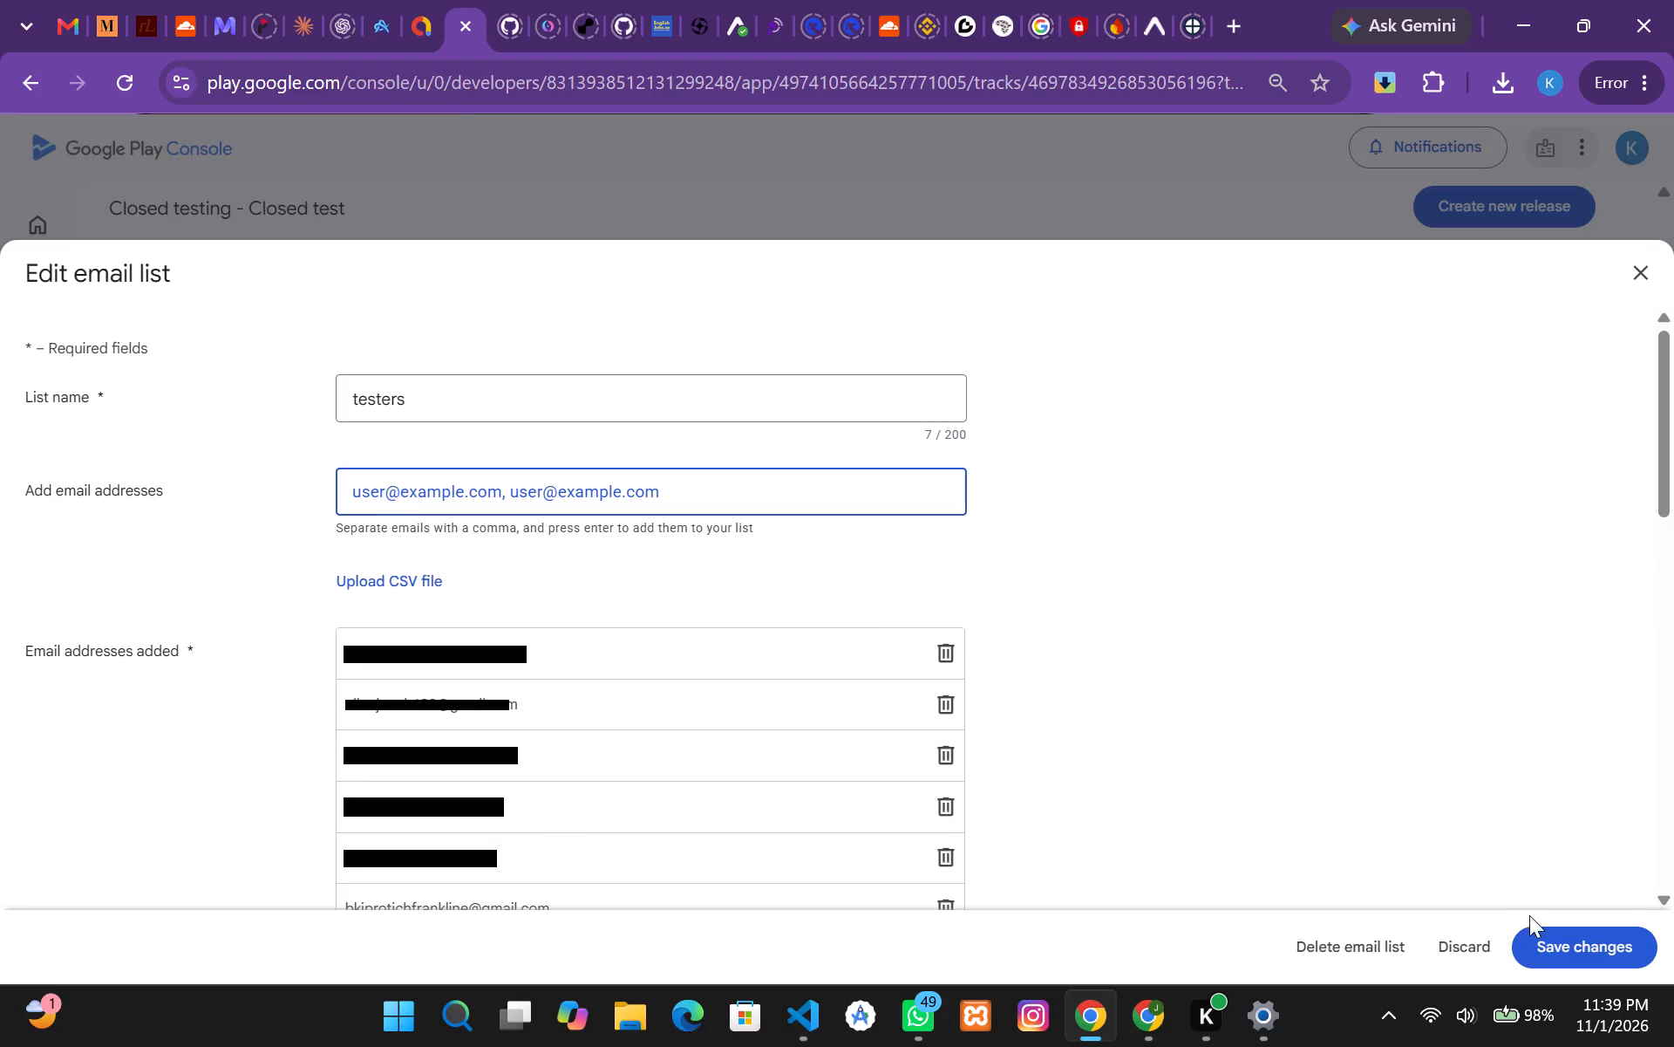
{"action": "left_click", "coordinate": [1569, 934]}
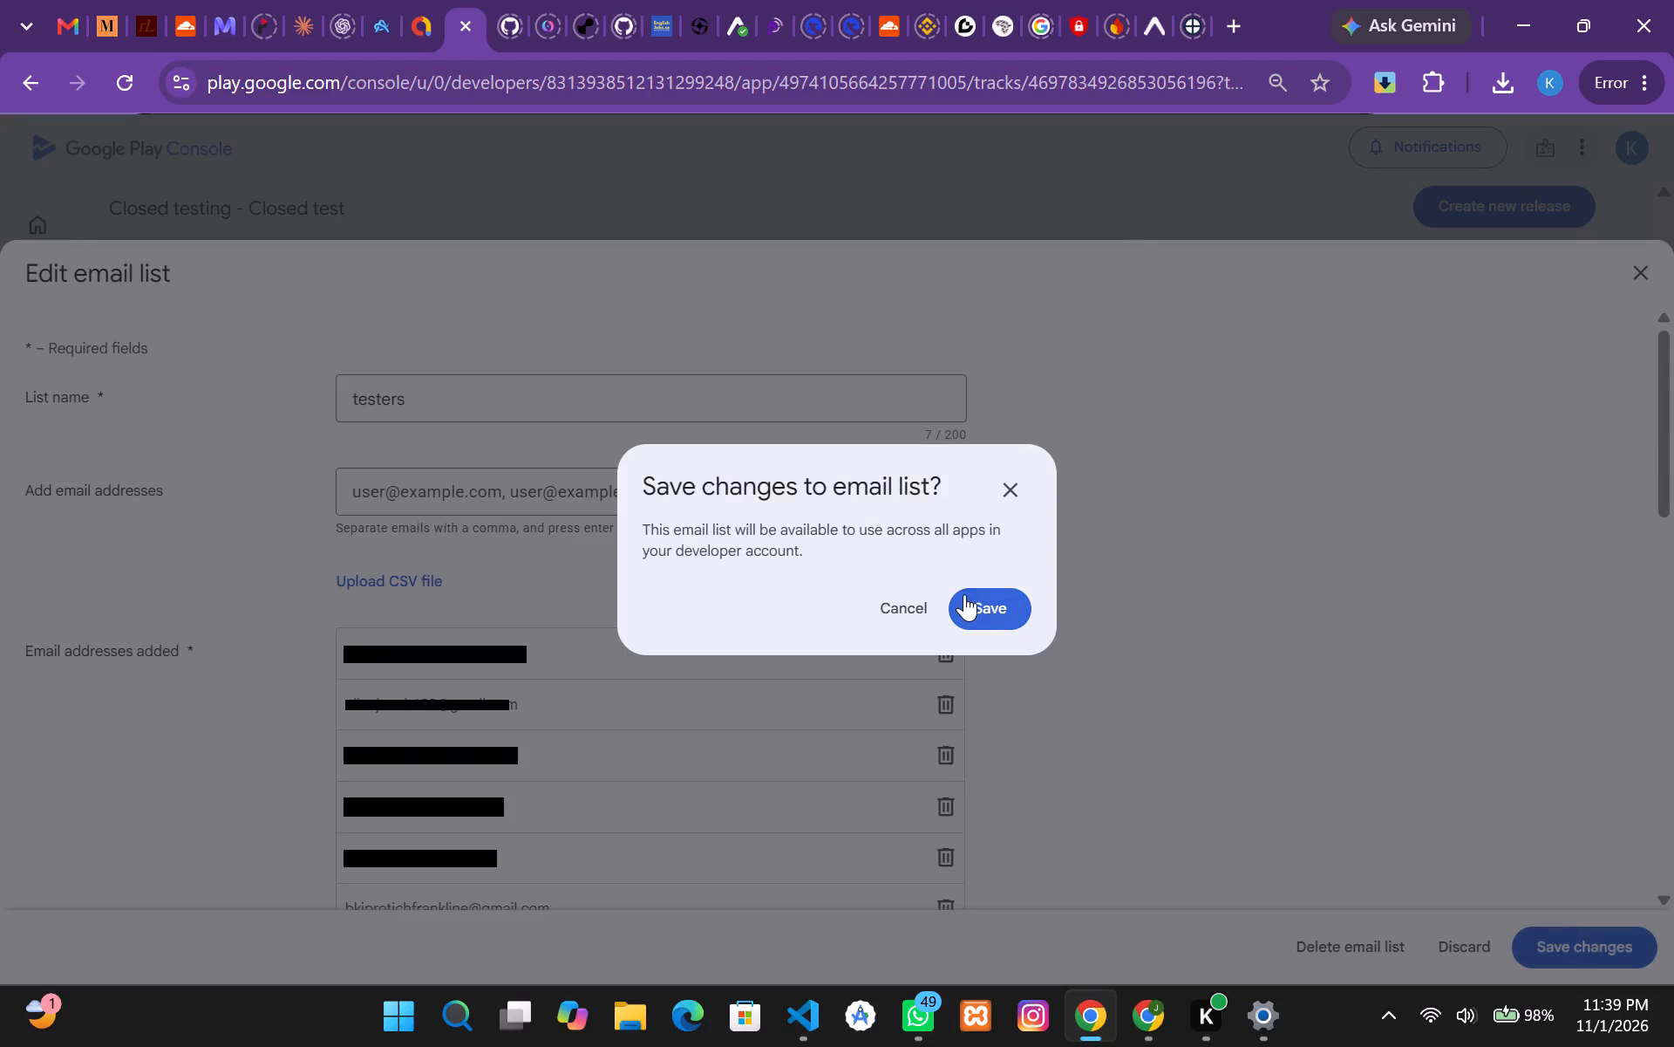
{"action": "left_click", "coordinate": [1004, 606]}
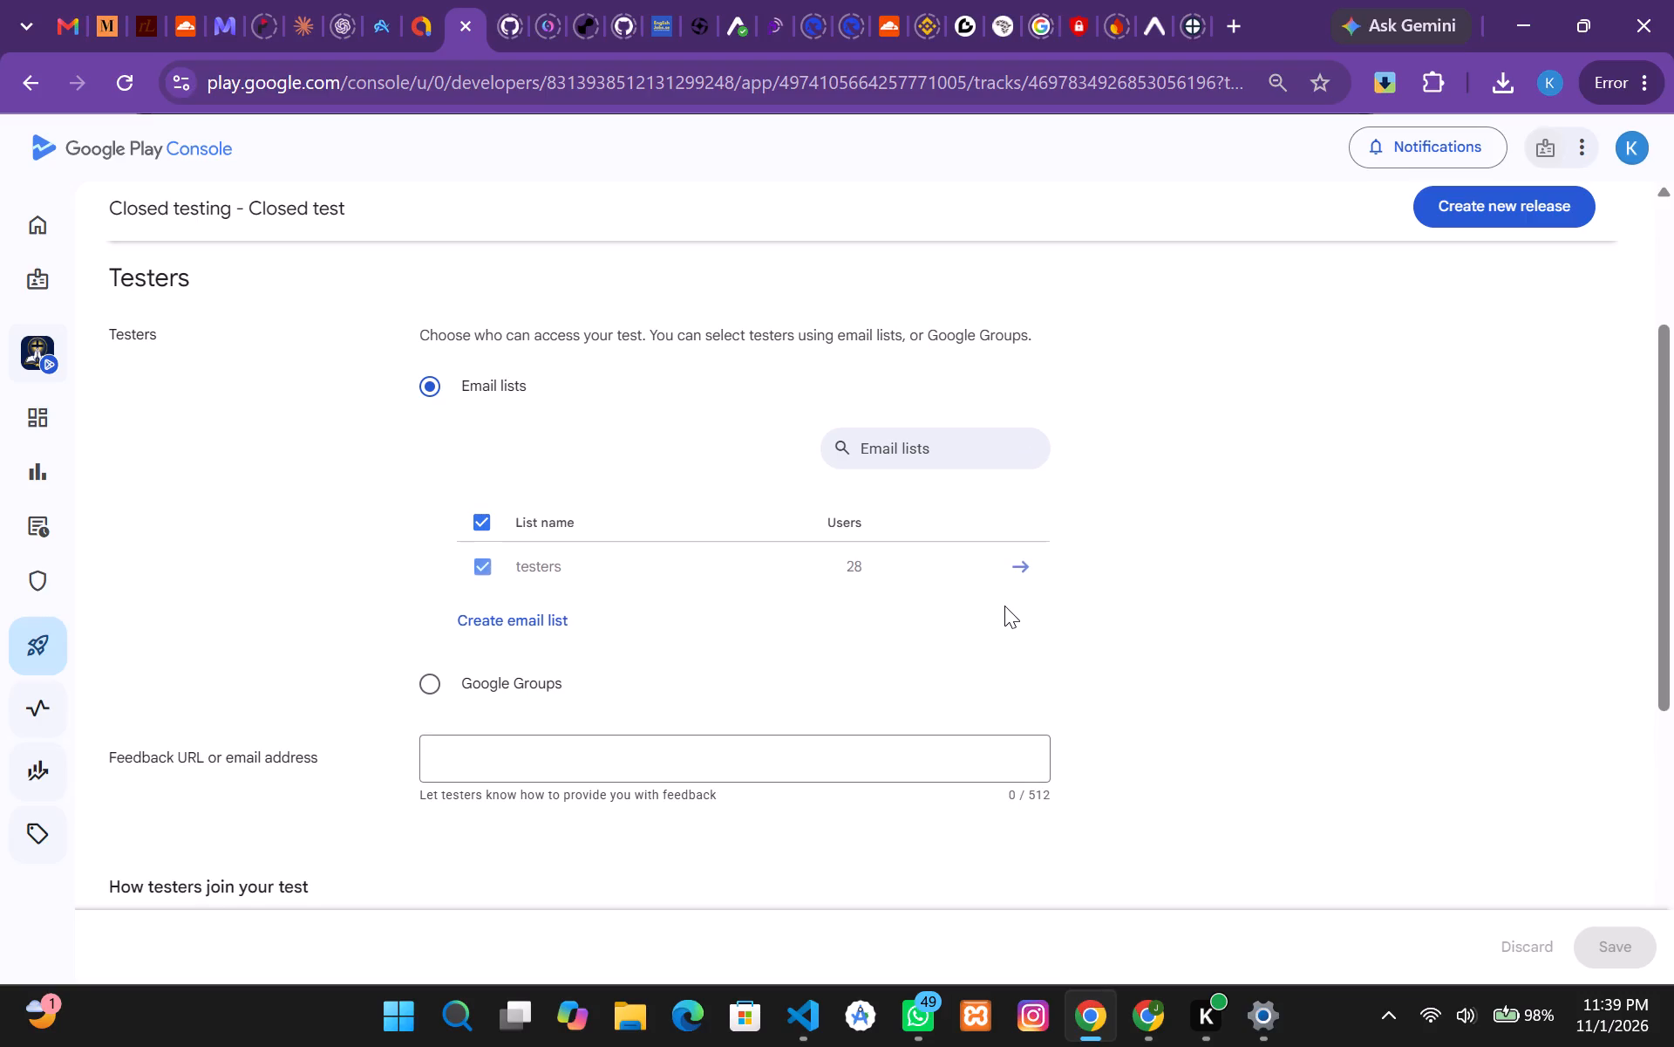
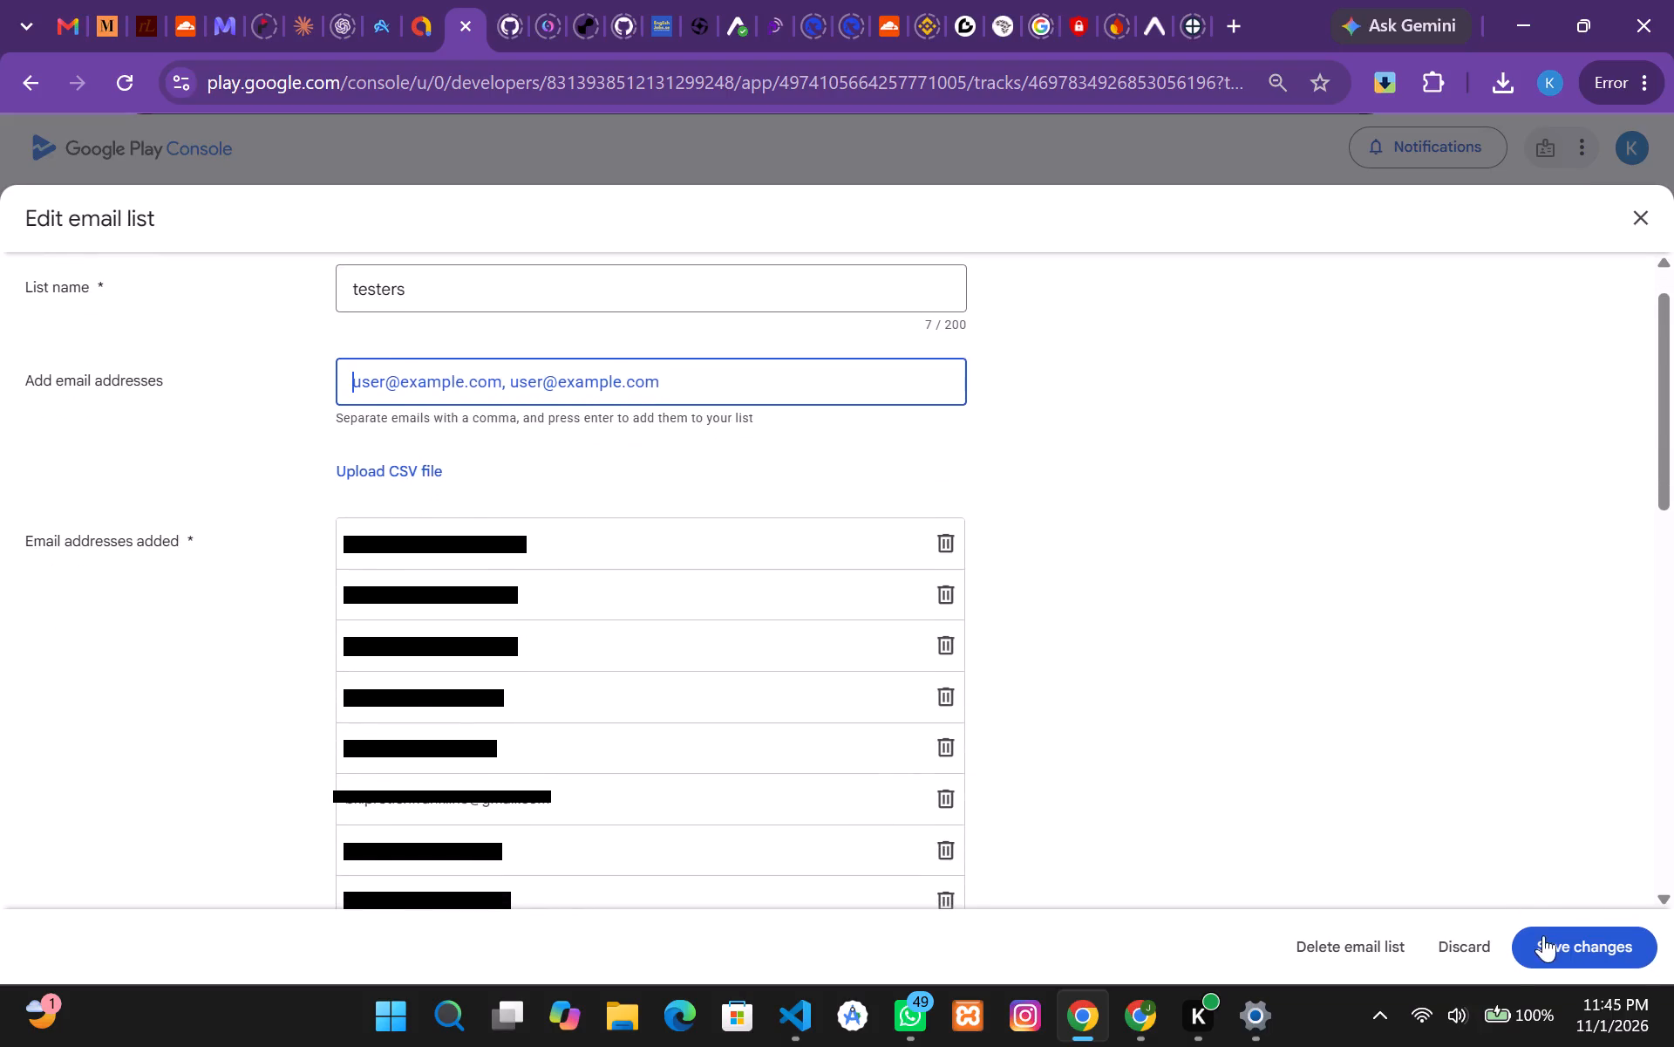
Save the changes made to the "testers" email list.
{"action": "left_click", "coordinate": [1544, 937]}
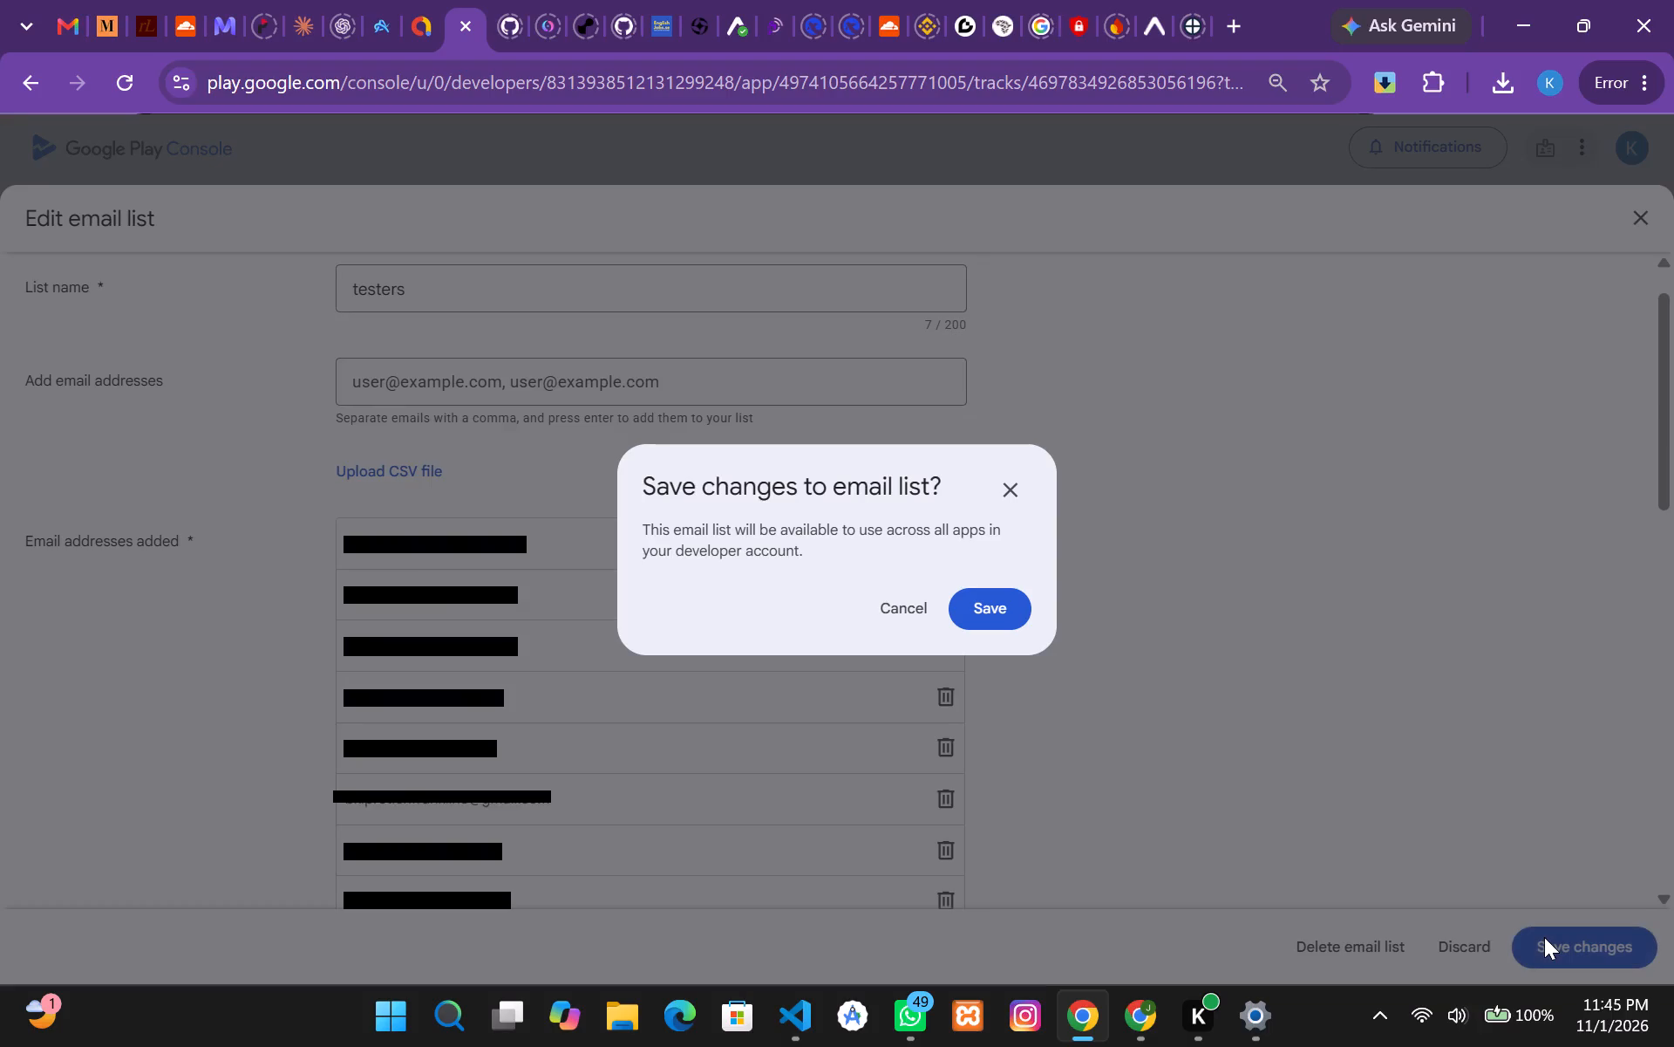
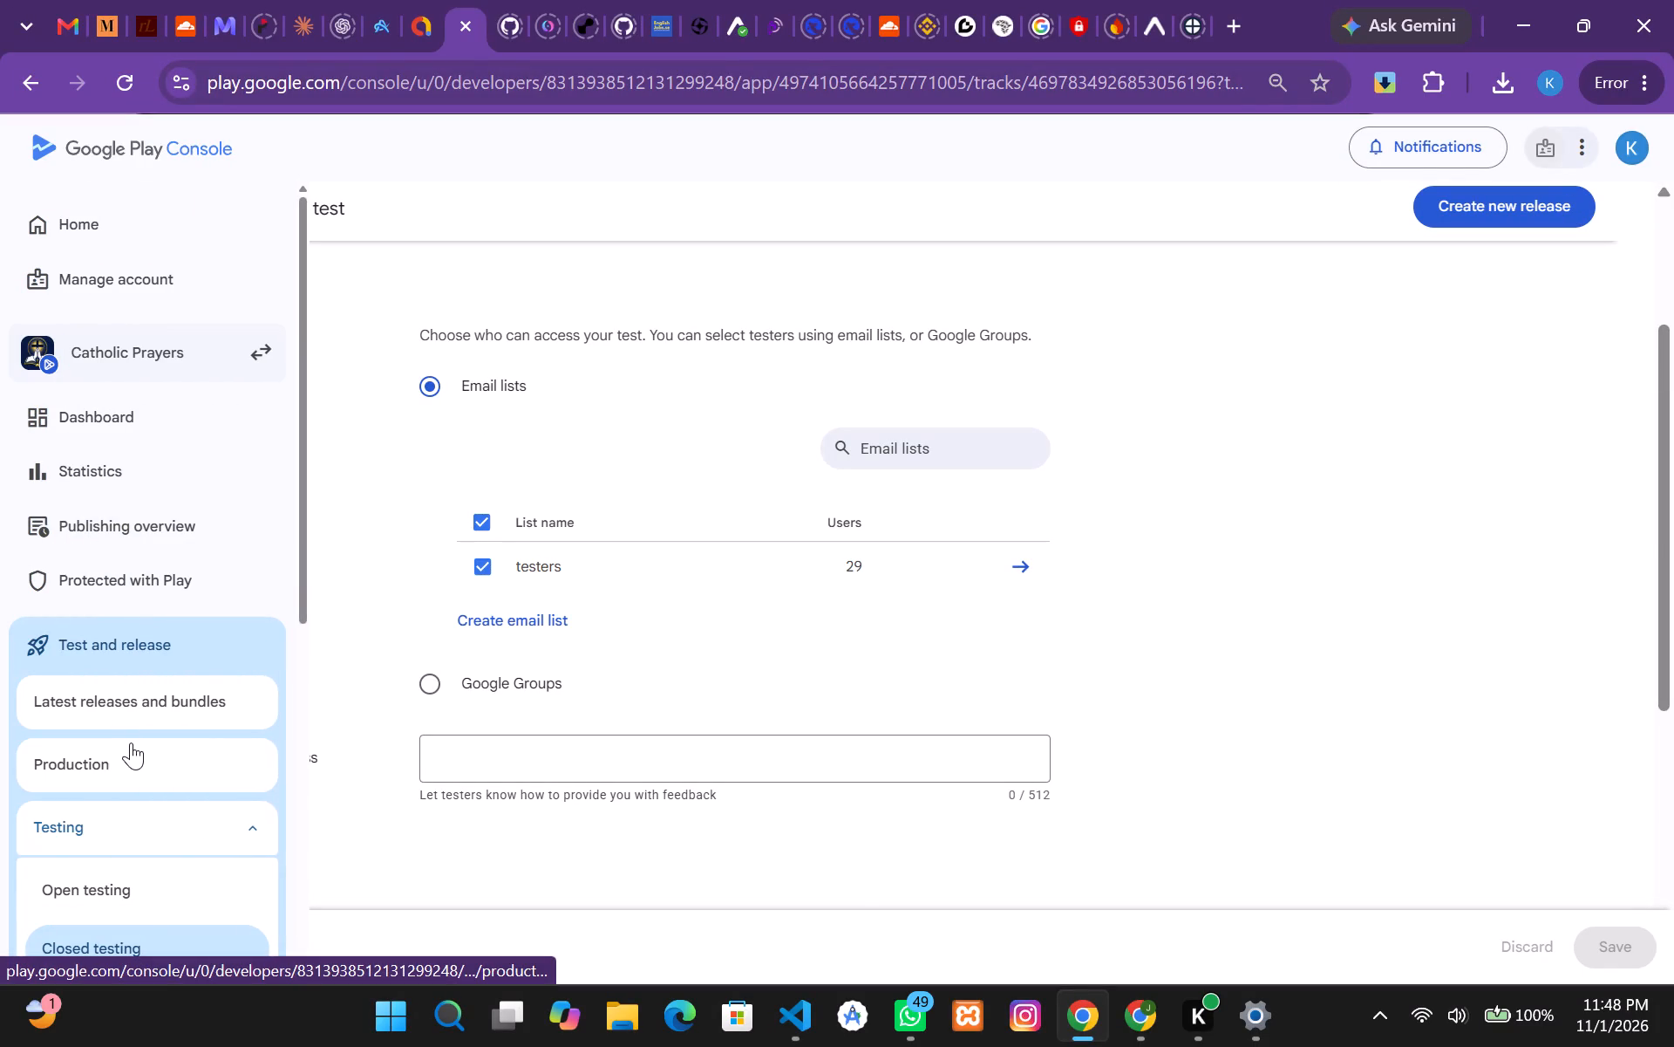
Open the details of closed testing release 1.4.2 from the latest releases overview and review its rollout and app bundles.
{"action": "left_click", "coordinate": [130, 698]}
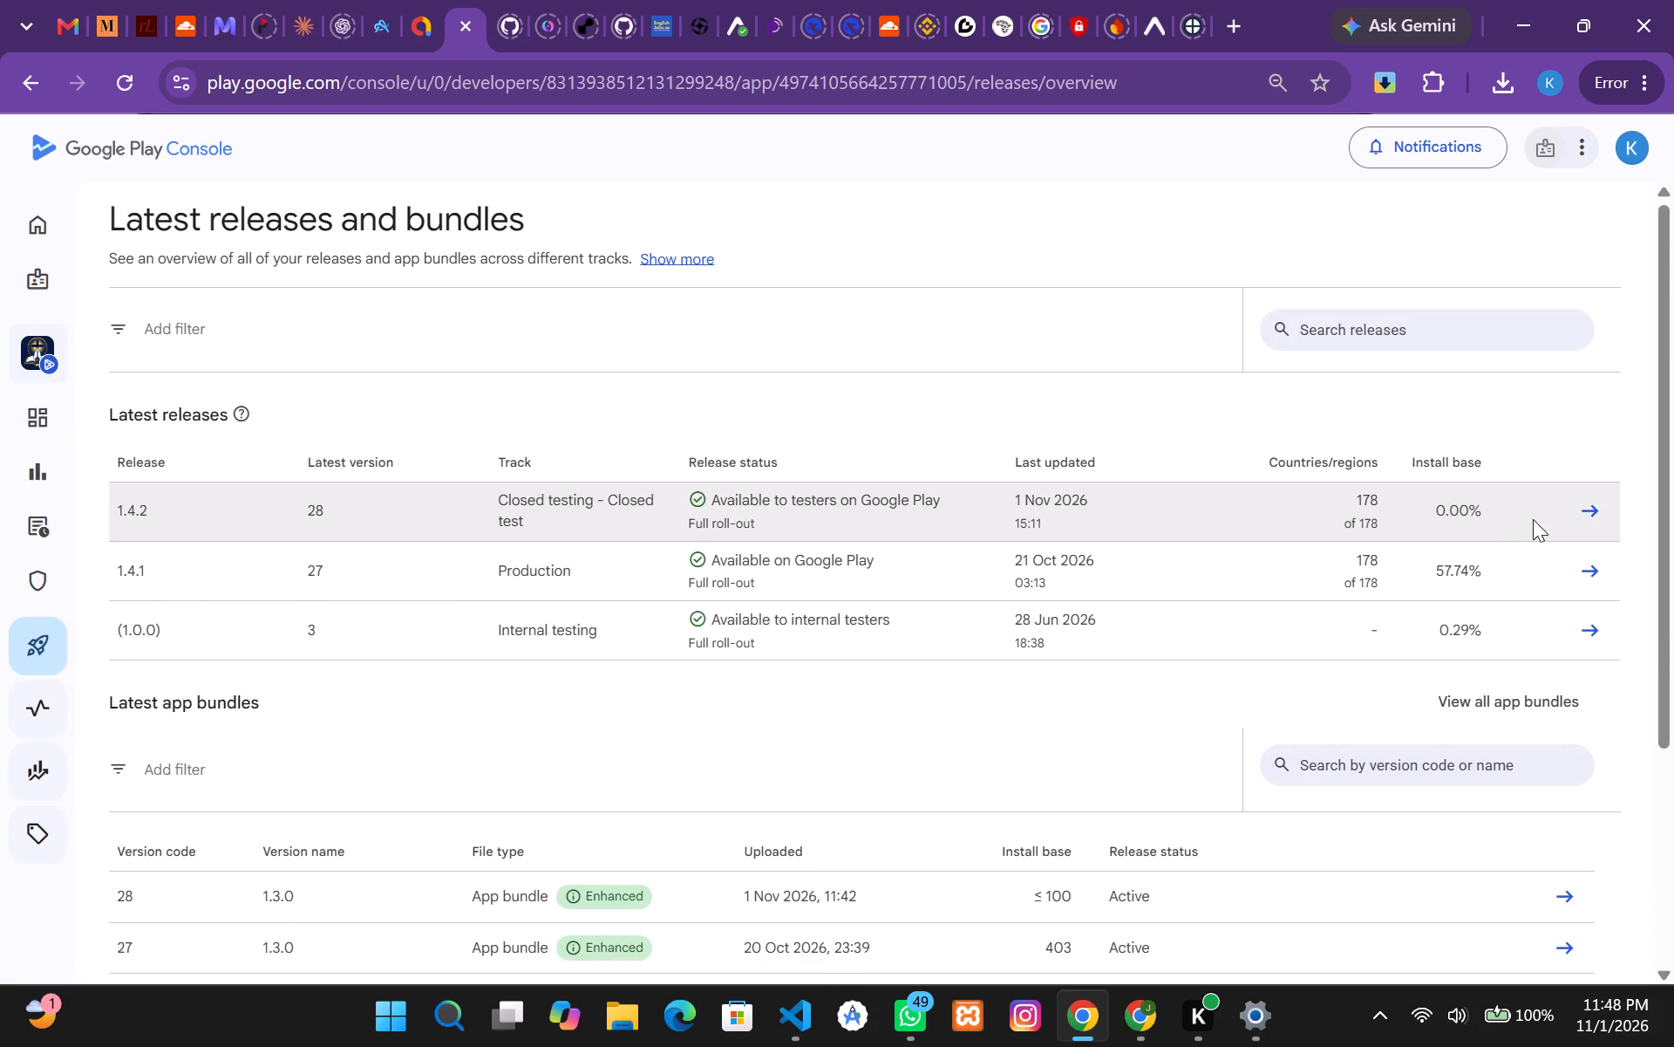
{"action": "left_click", "coordinate": [1584, 511]}
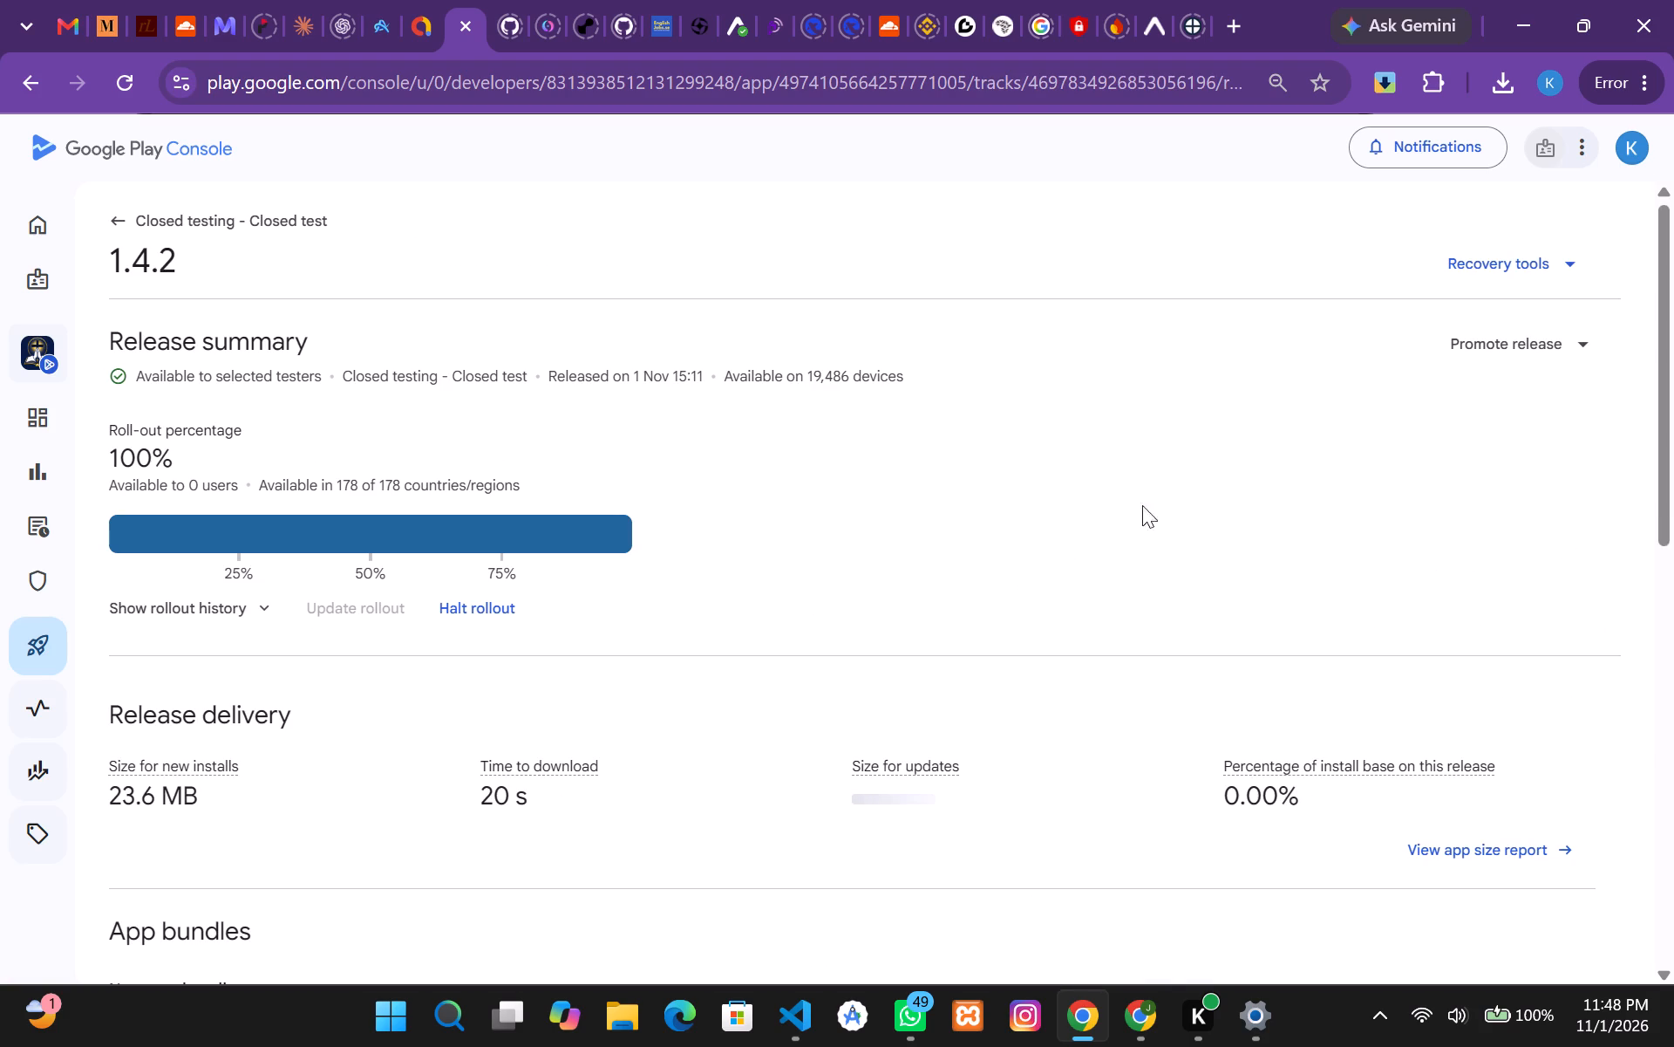
{"action": "scroll", "coordinate": [1128, 509], "scroll_direction": "down", "scroll_amount": 2}
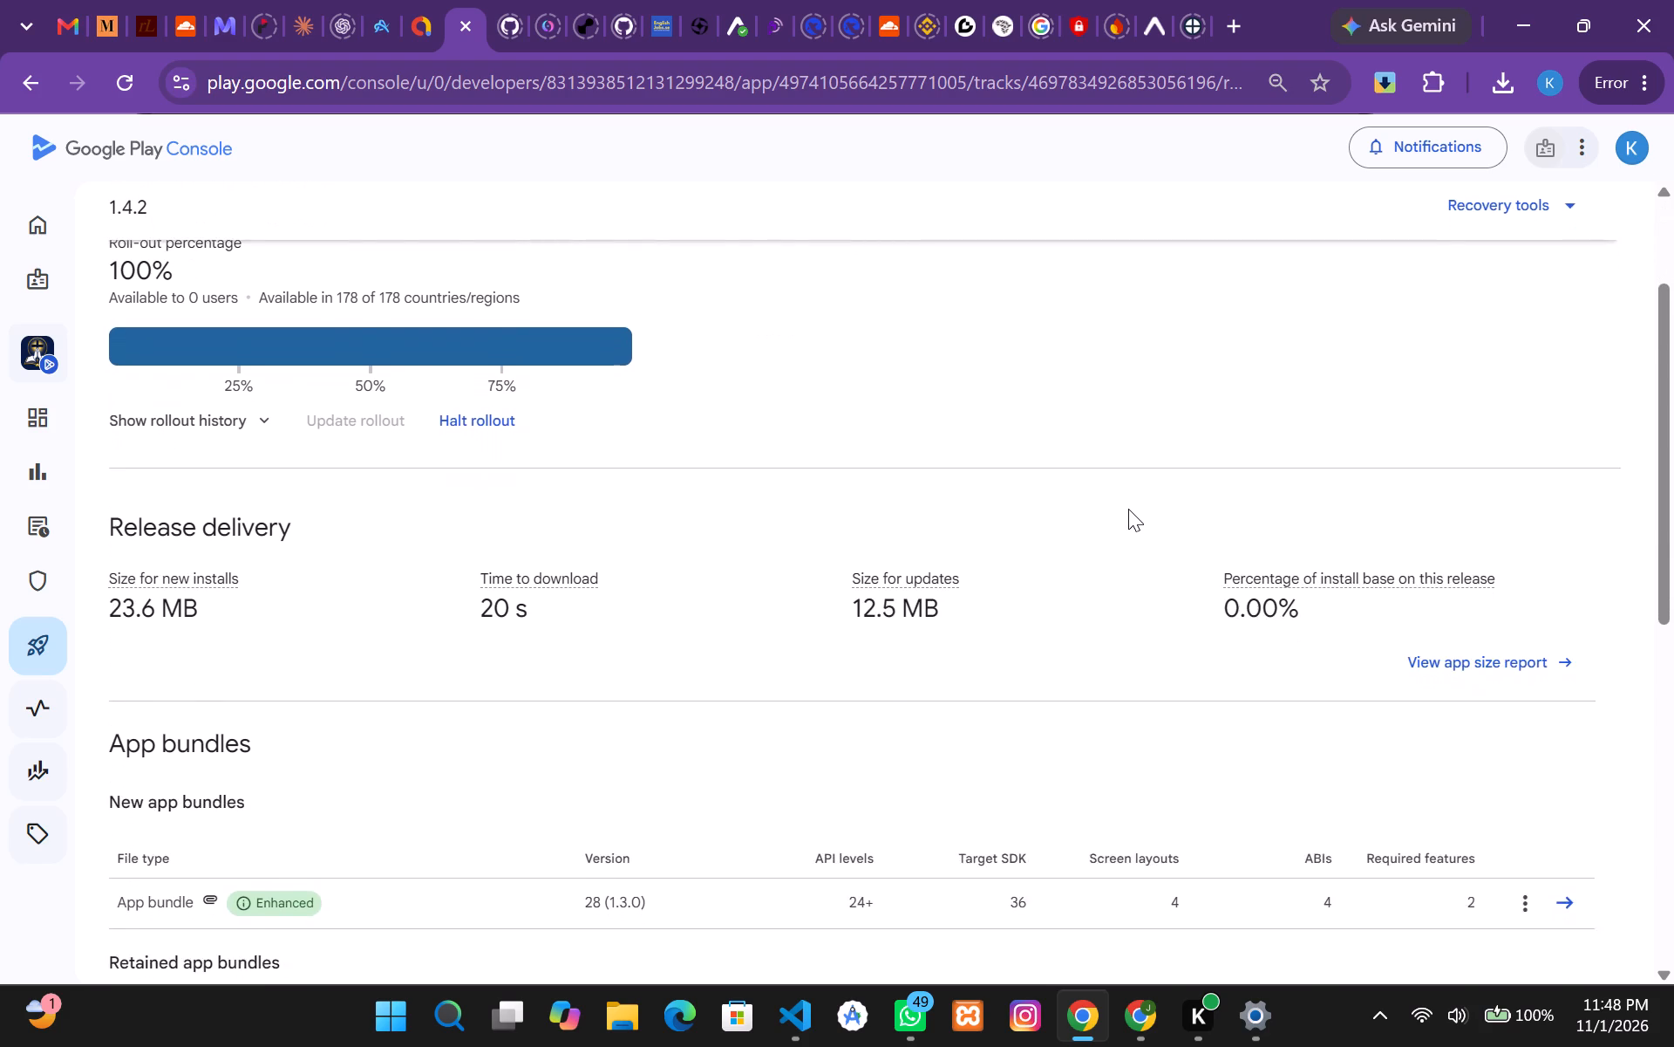
{"action": "scroll", "coordinate": [1128, 509], "scroll_direction": "down", "scroll_amount": 1}
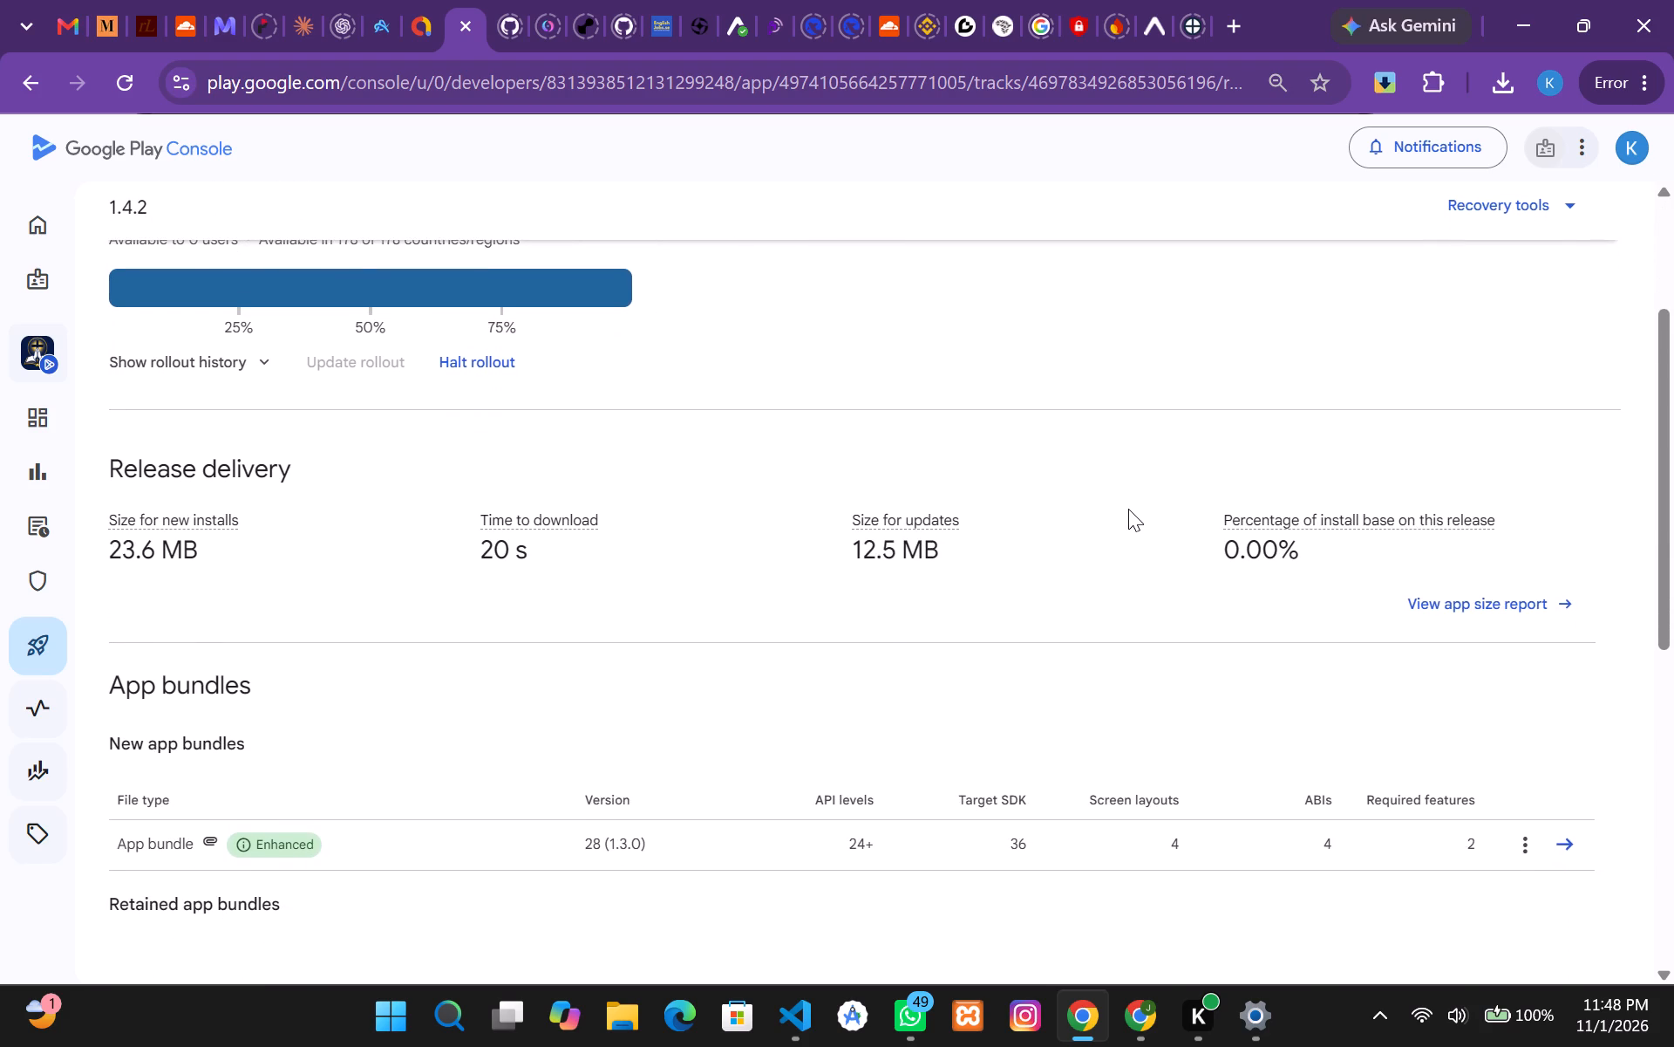
{"action": "scroll", "coordinate": [1128, 509], "scroll_direction": "down", "scroll_amount": 4}
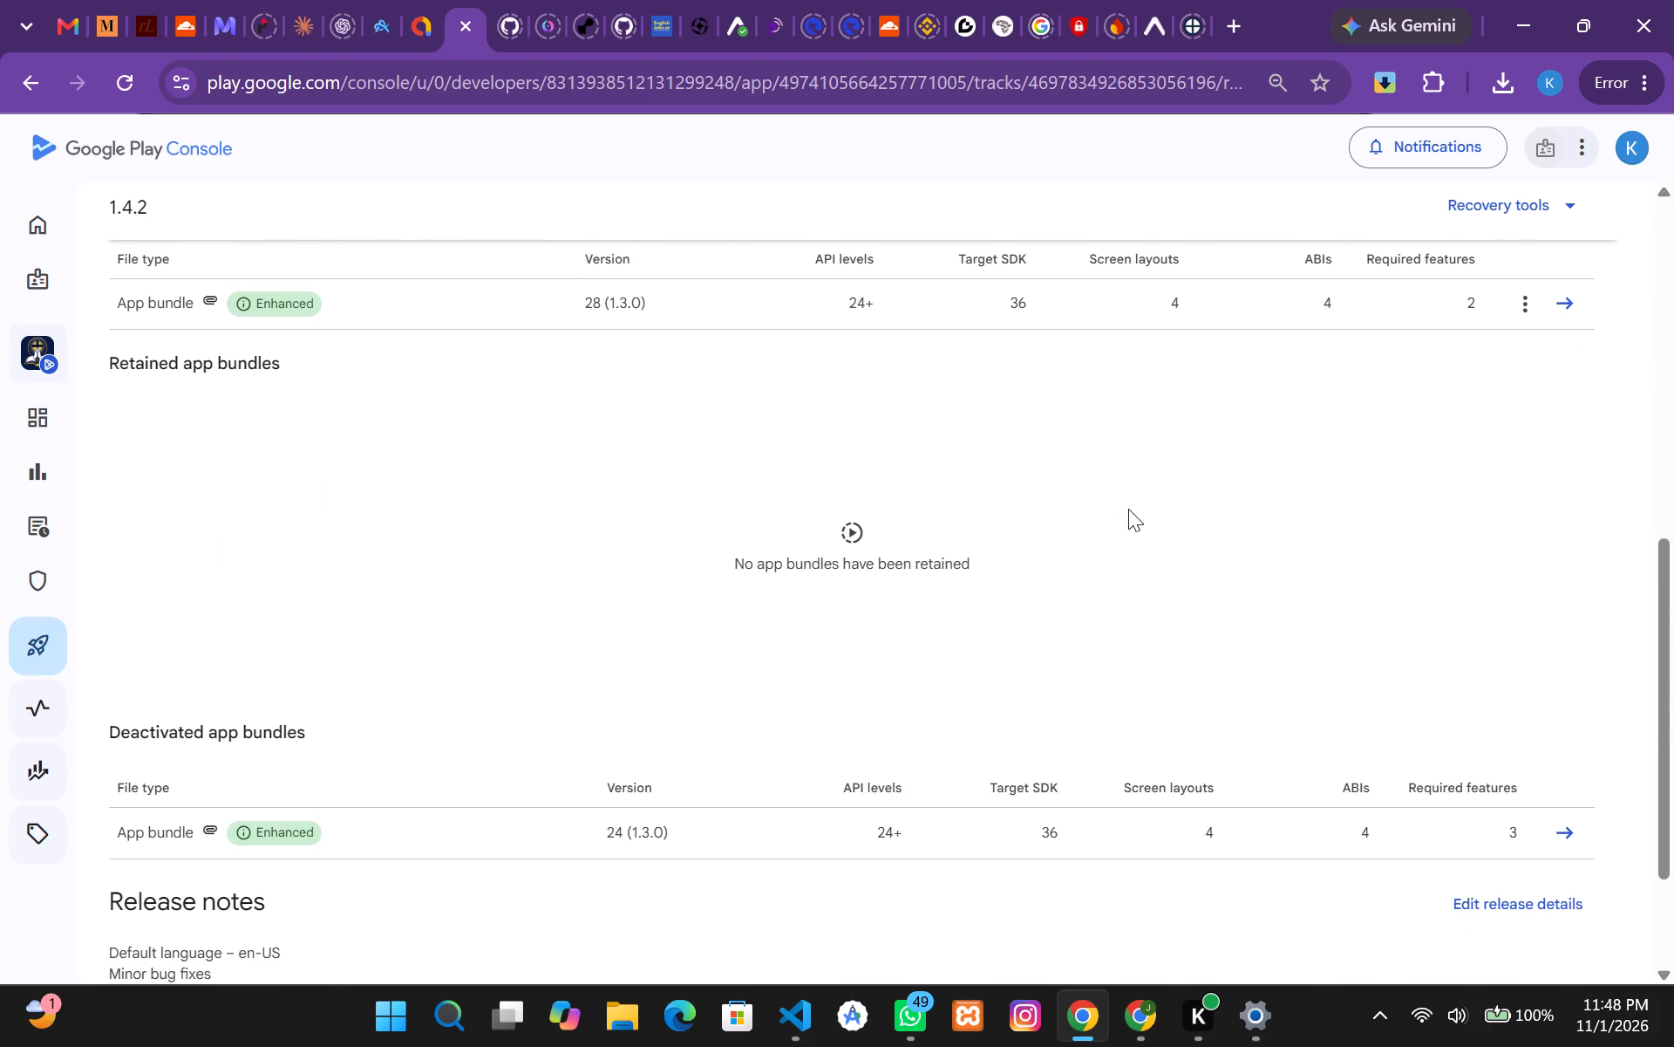
{"action": "scroll", "coordinate": [1128, 509], "scroll_direction": "down", "scroll_amount": 1}
{"action": "scroll", "coordinate": [1128, 509], "scroll_direction": "up", "scroll_amount": 2}
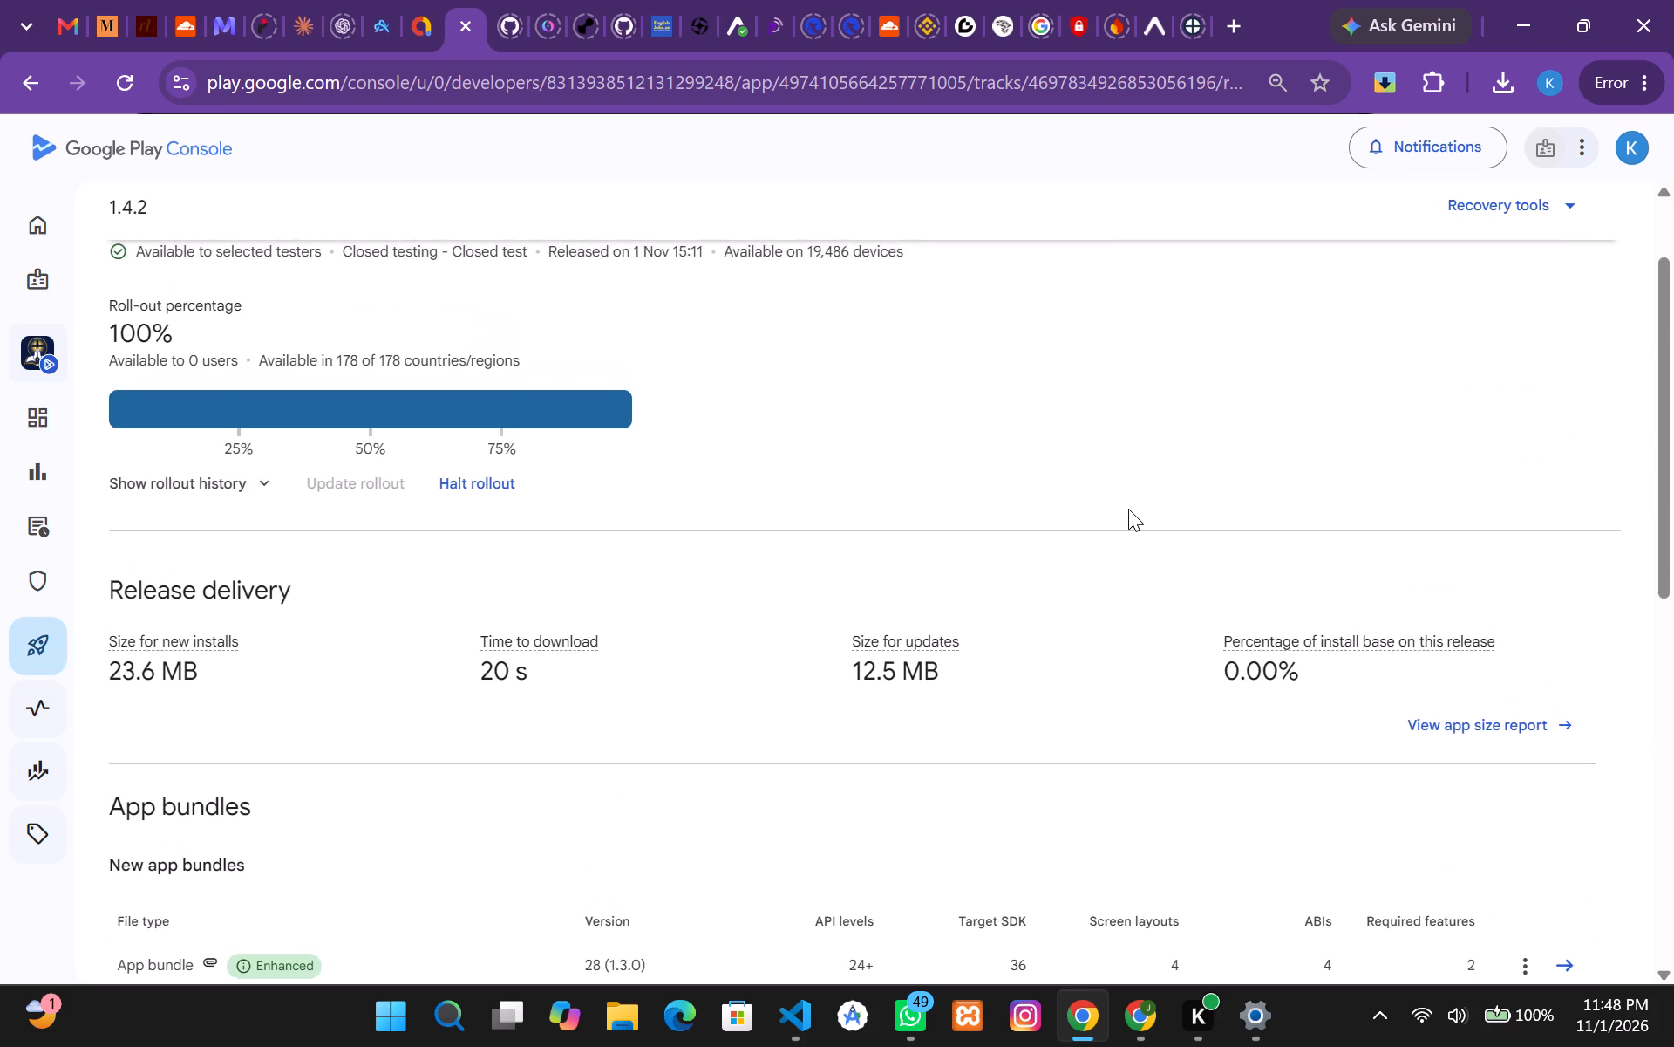
{"action": "scroll", "coordinate": [1128, 509], "scroll_direction": "up", "scroll_amount": 1}
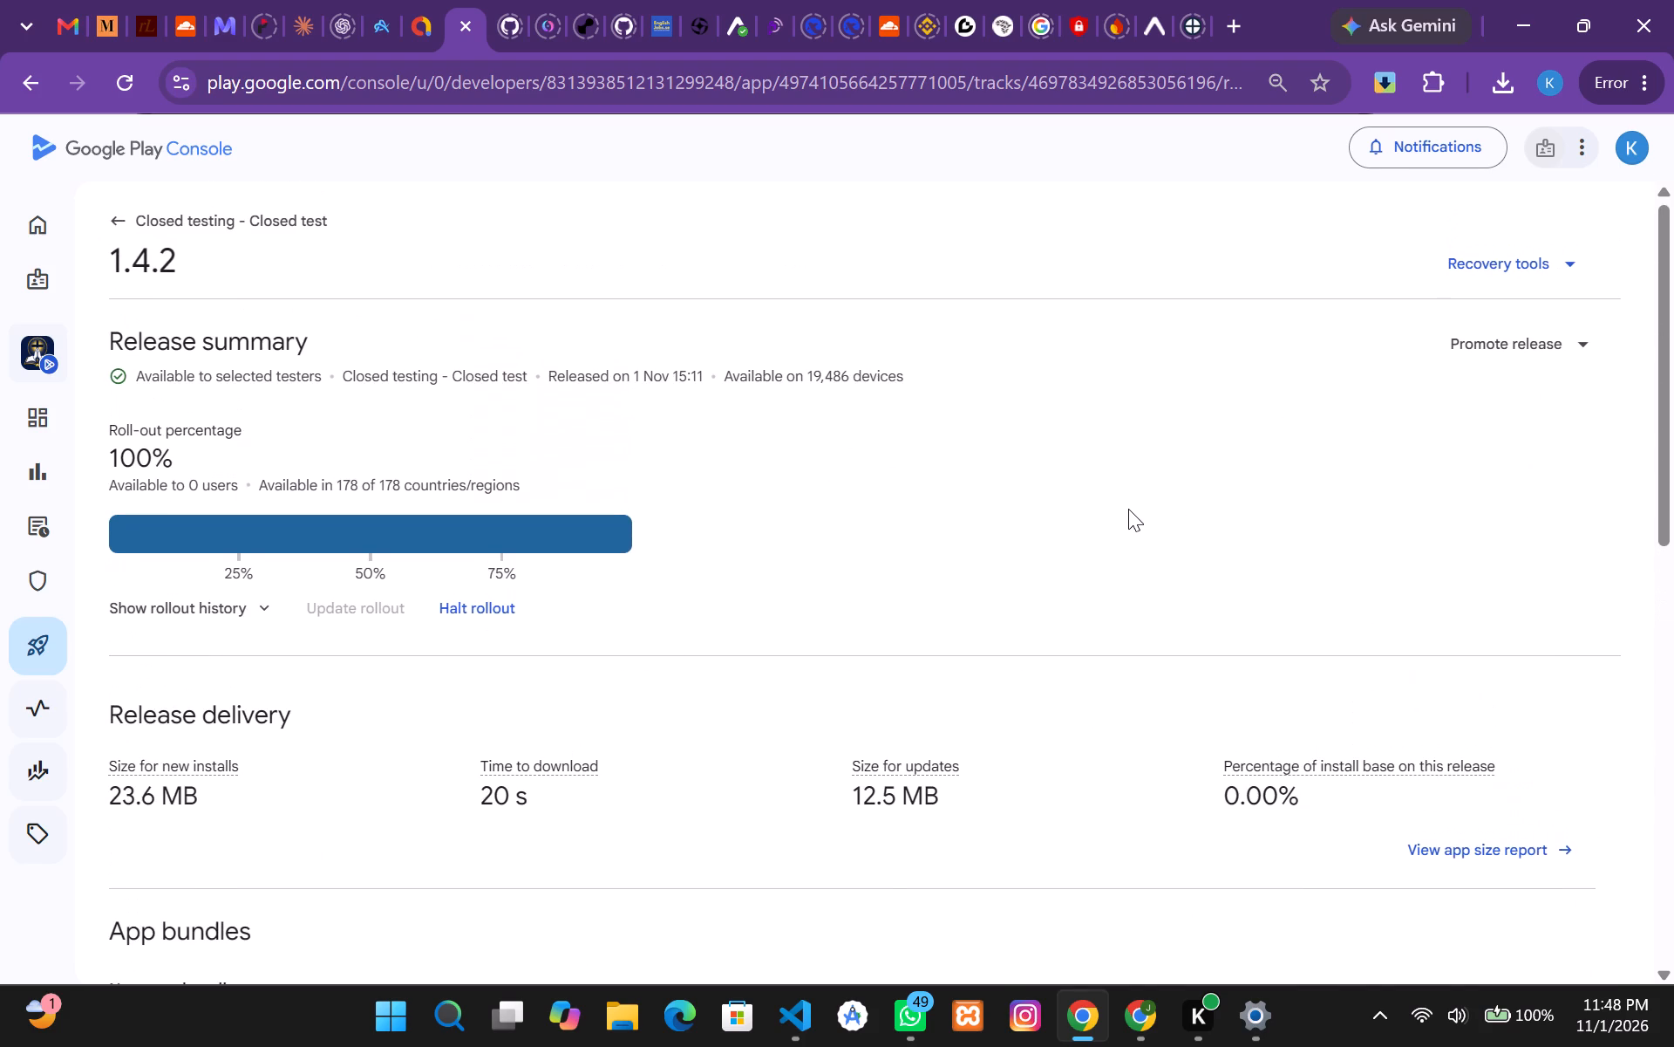
Check which tracks release 1.4.2 can be promoted to, without promoting it.
{"action": "left_click", "coordinate": [1512, 332]}
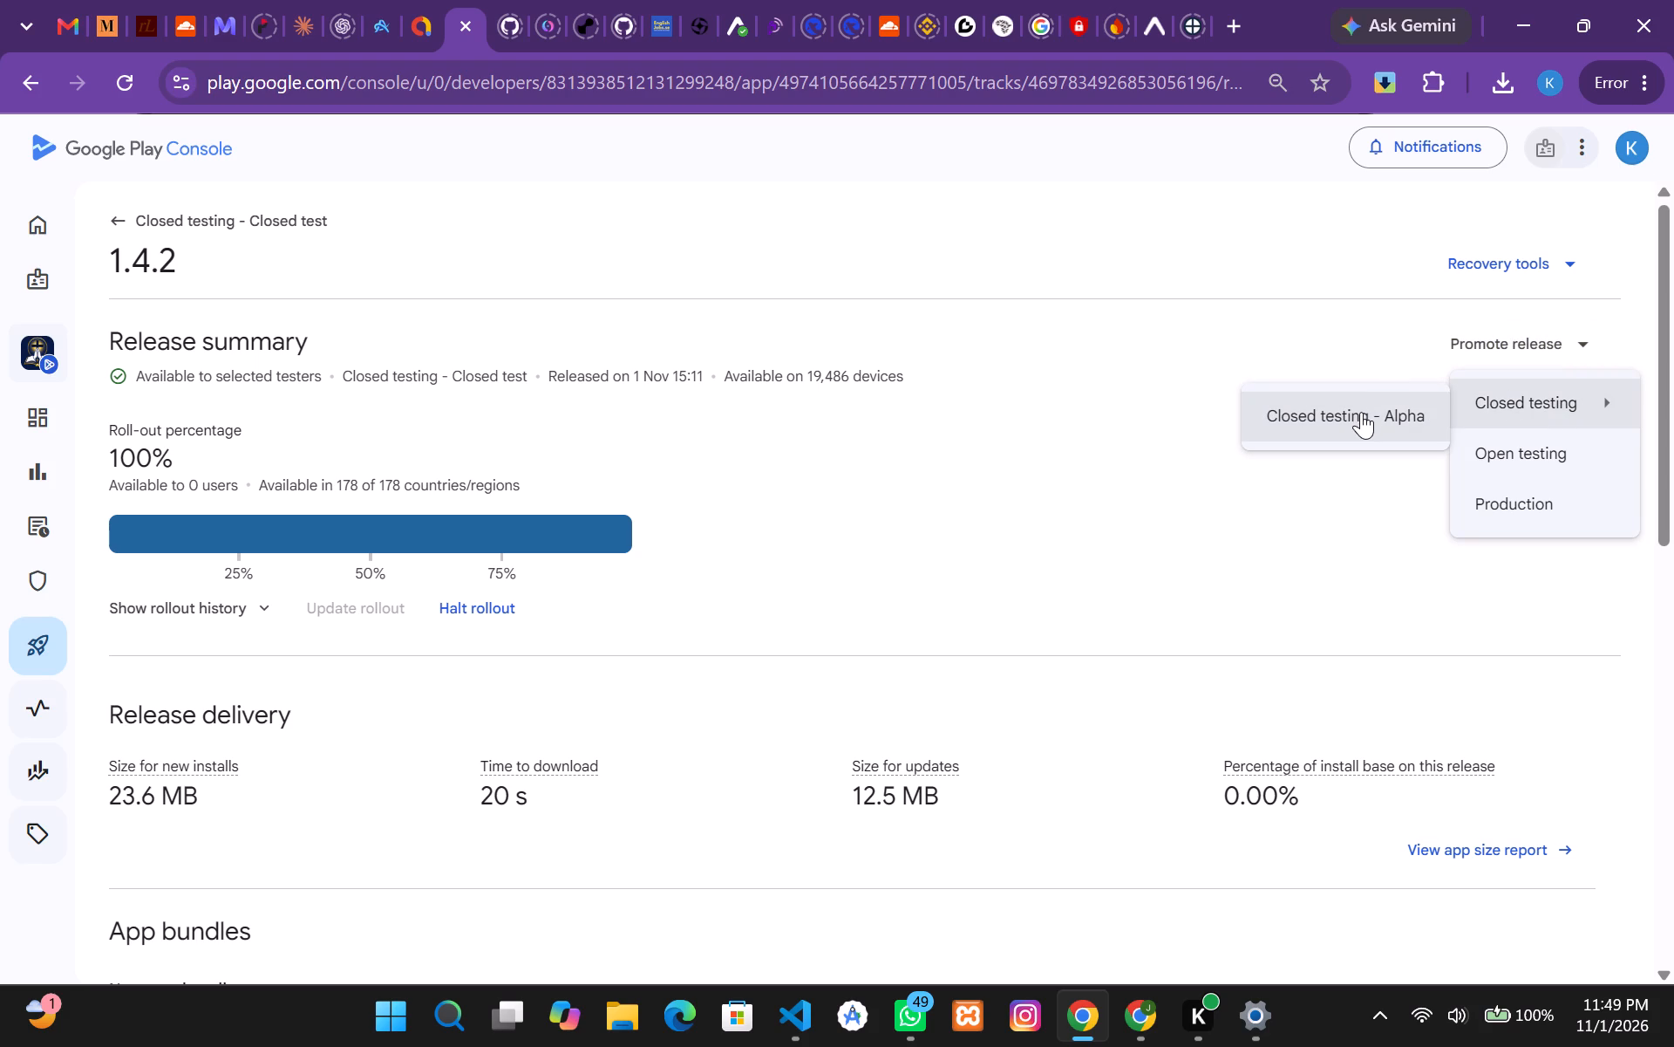
{"action": "left_click", "coordinate": [1092, 449]}
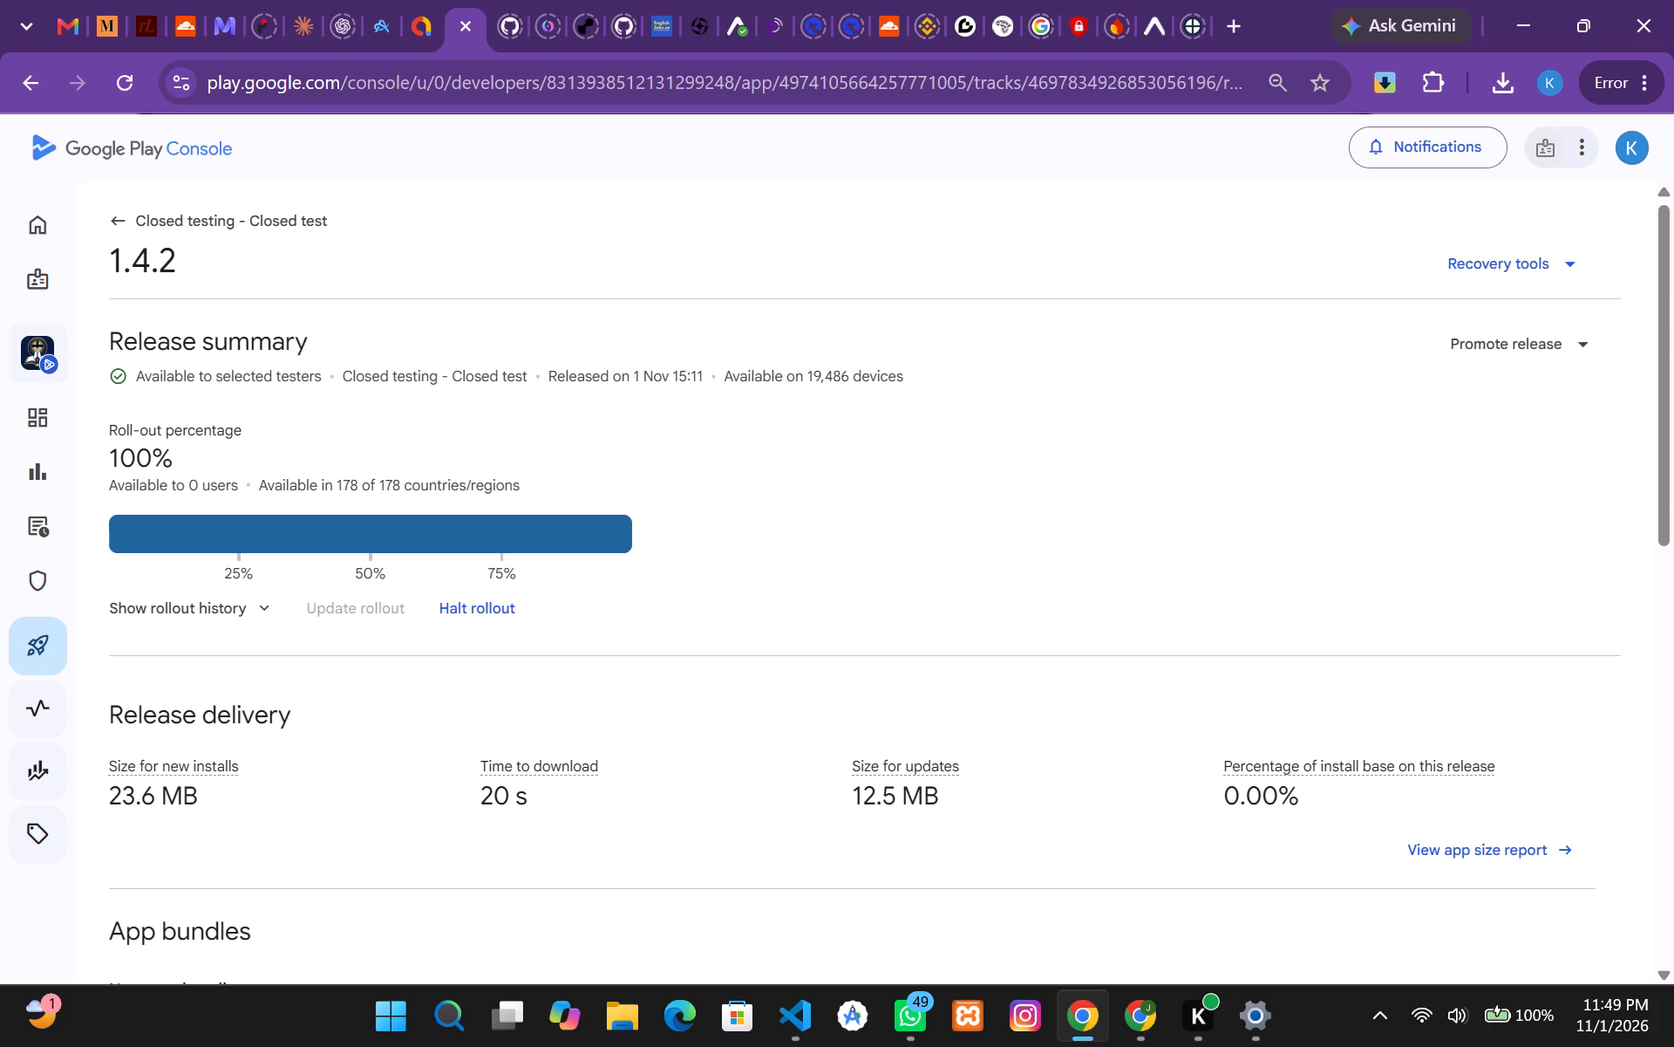
Examine release 1.4.2's rollout summary, delivery figures, new, retained and deactivated app bundles, and release notes.
{"action": "scroll", "coordinate": [855, 372], "scroll_direction": "down", "scroll_amount": 2}
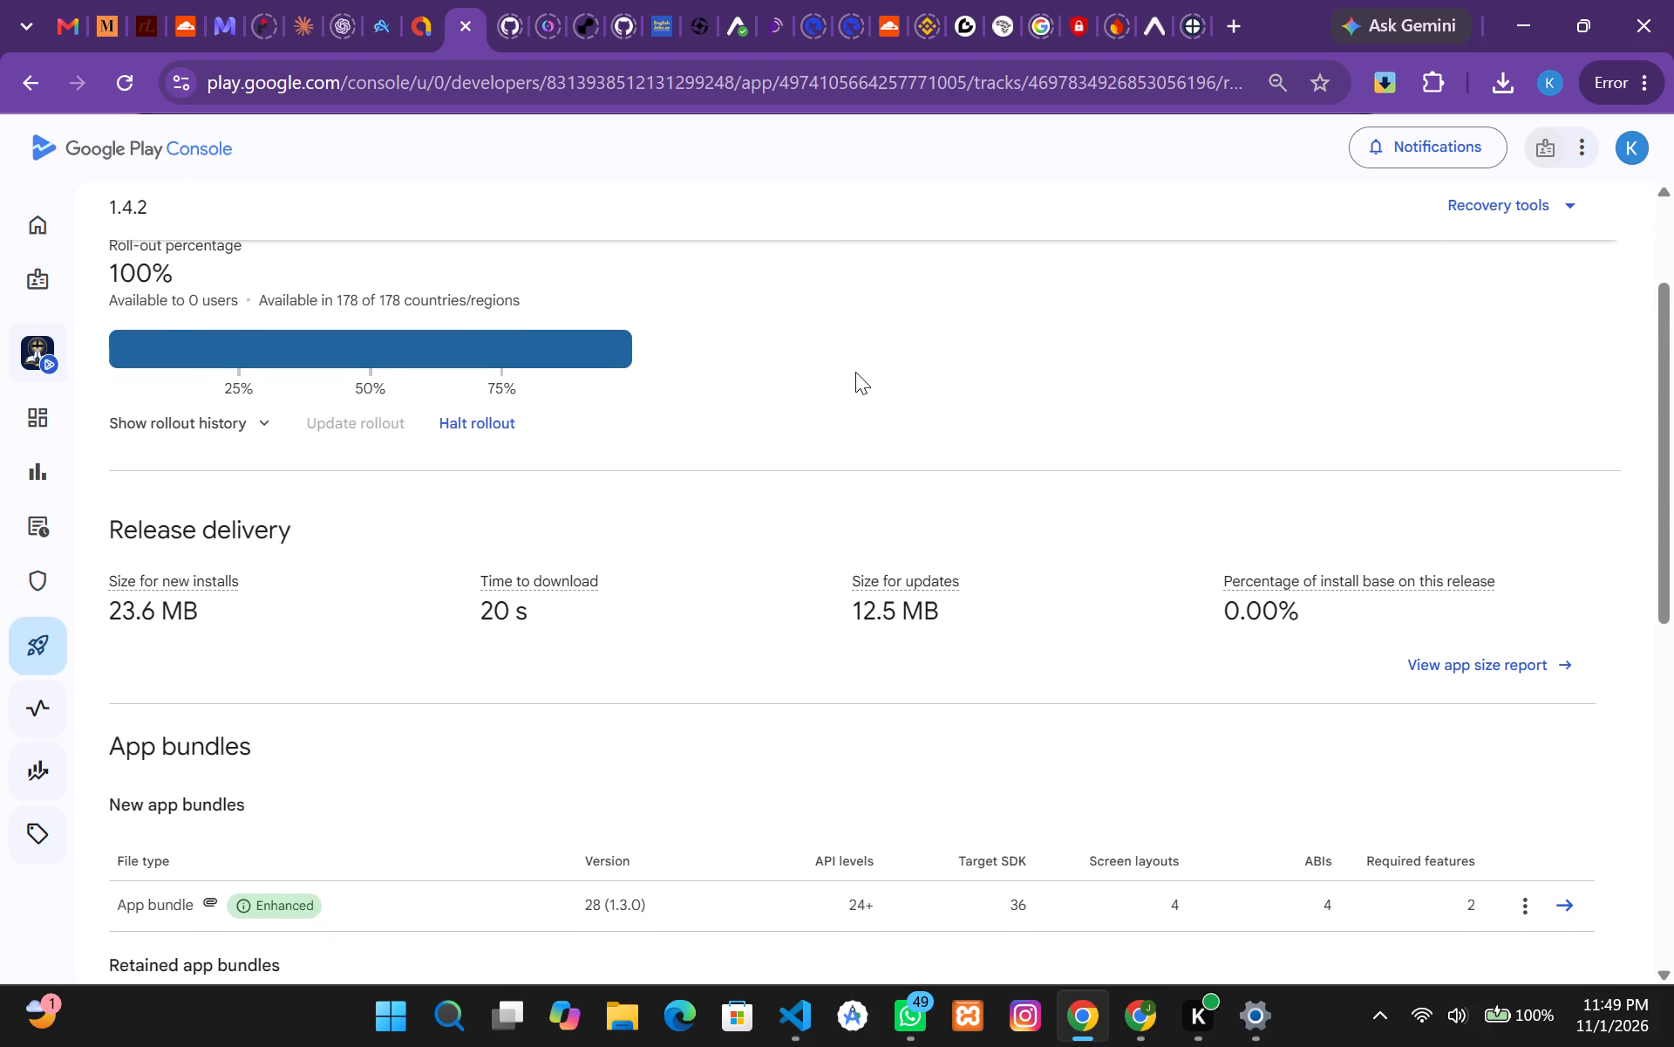
{"action": "scroll", "coordinate": [855, 372], "scroll_direction": "down", "scroll_amount": 1}
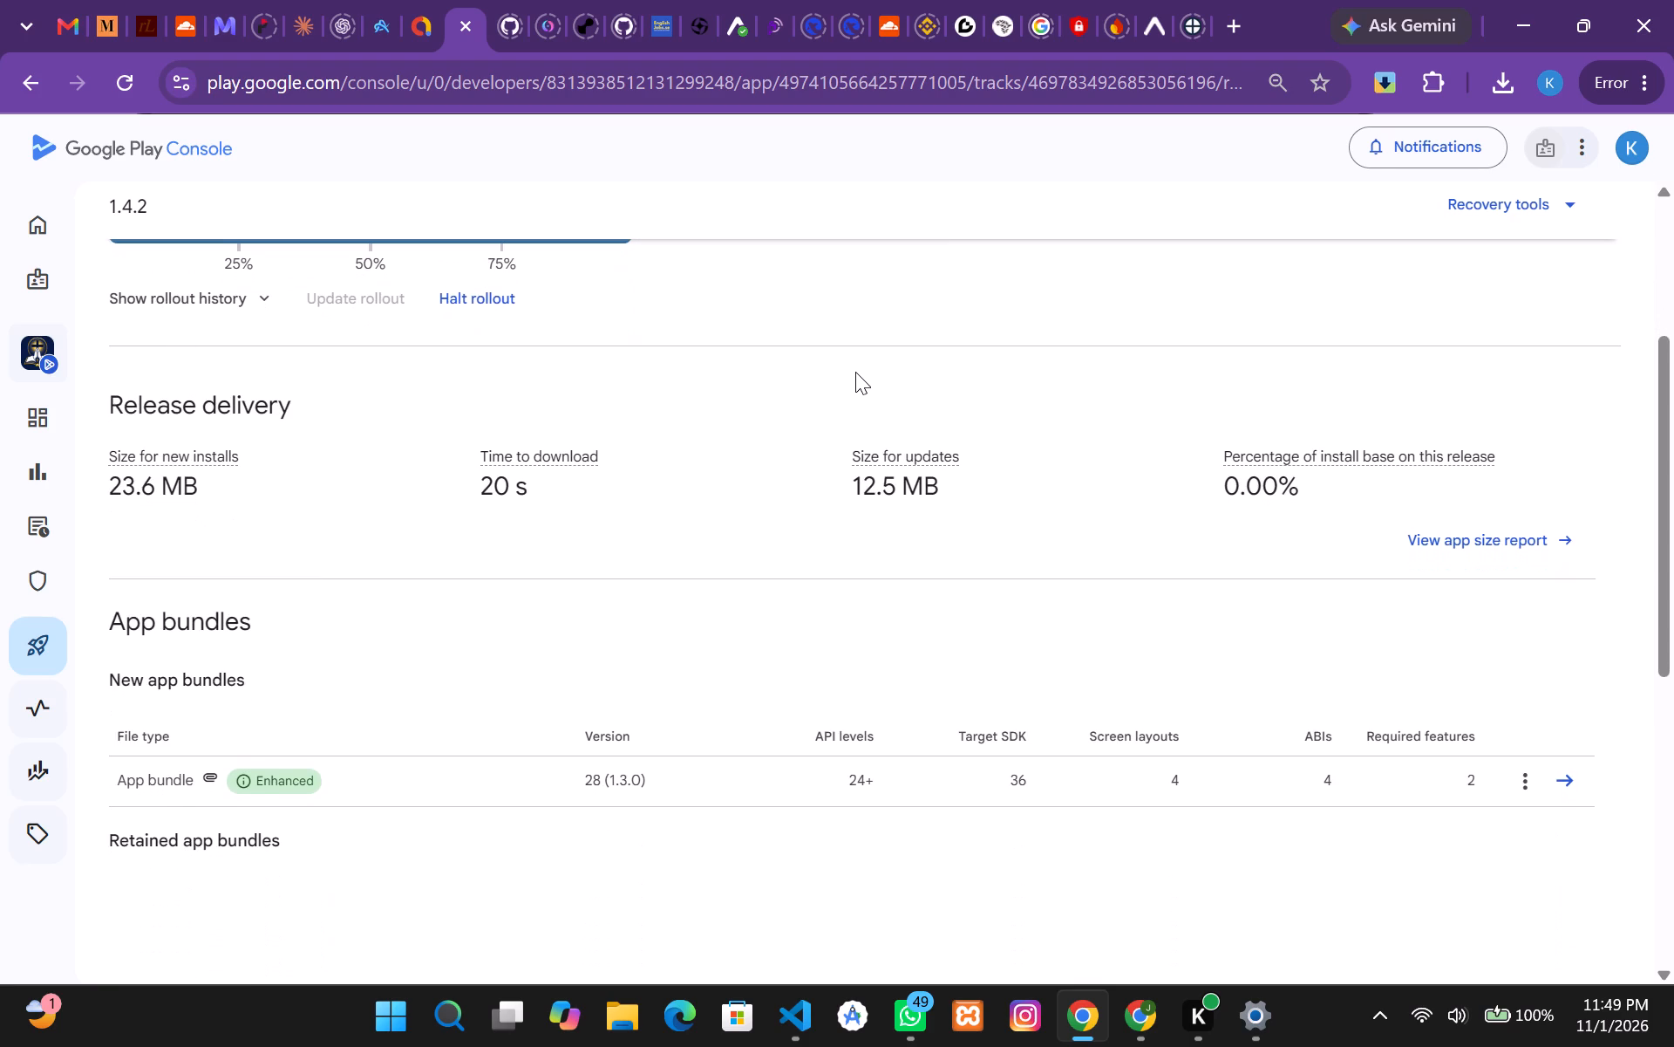
{"action": "scroll", "coordinate": [855, 372], "scroll_direction": "up", "scroll_amount": 4}
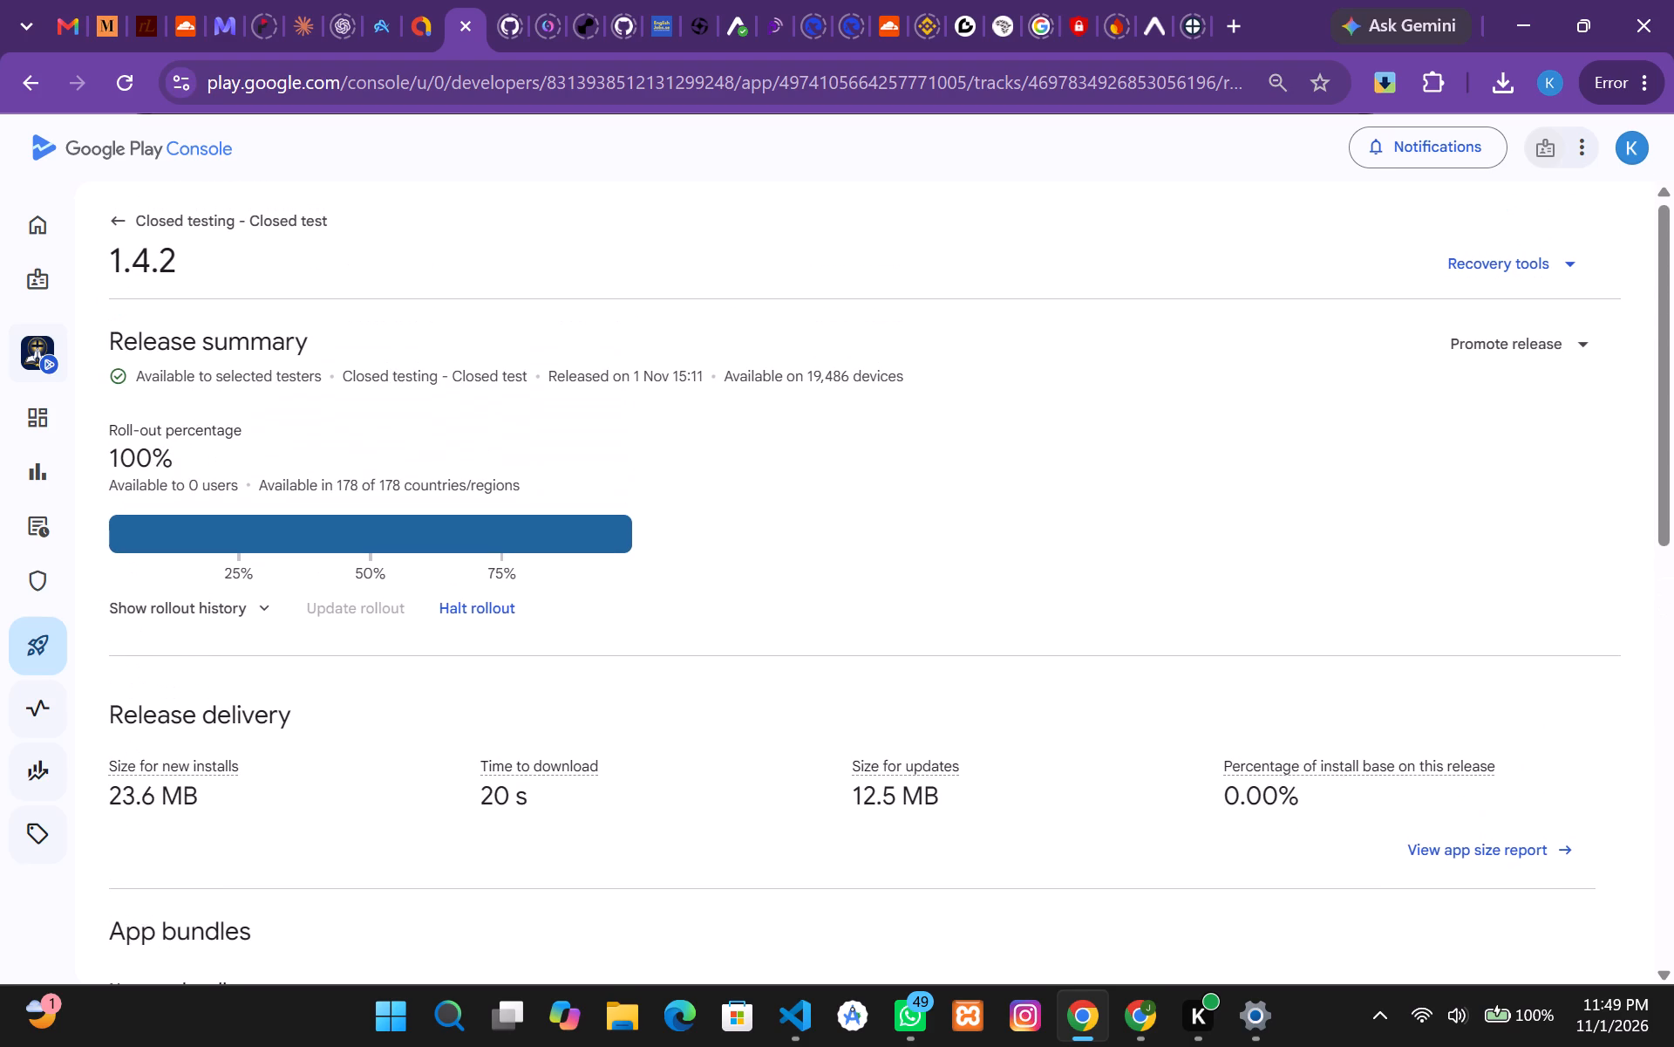
{"action": "scroll", "coordinate": [855, 372], "scroll_direction": "up", "scroll_amount": 2}
{"action": "scroll", "coordinate": [855, 372], "scroll_direction": "down", "scroll_amount": 2}
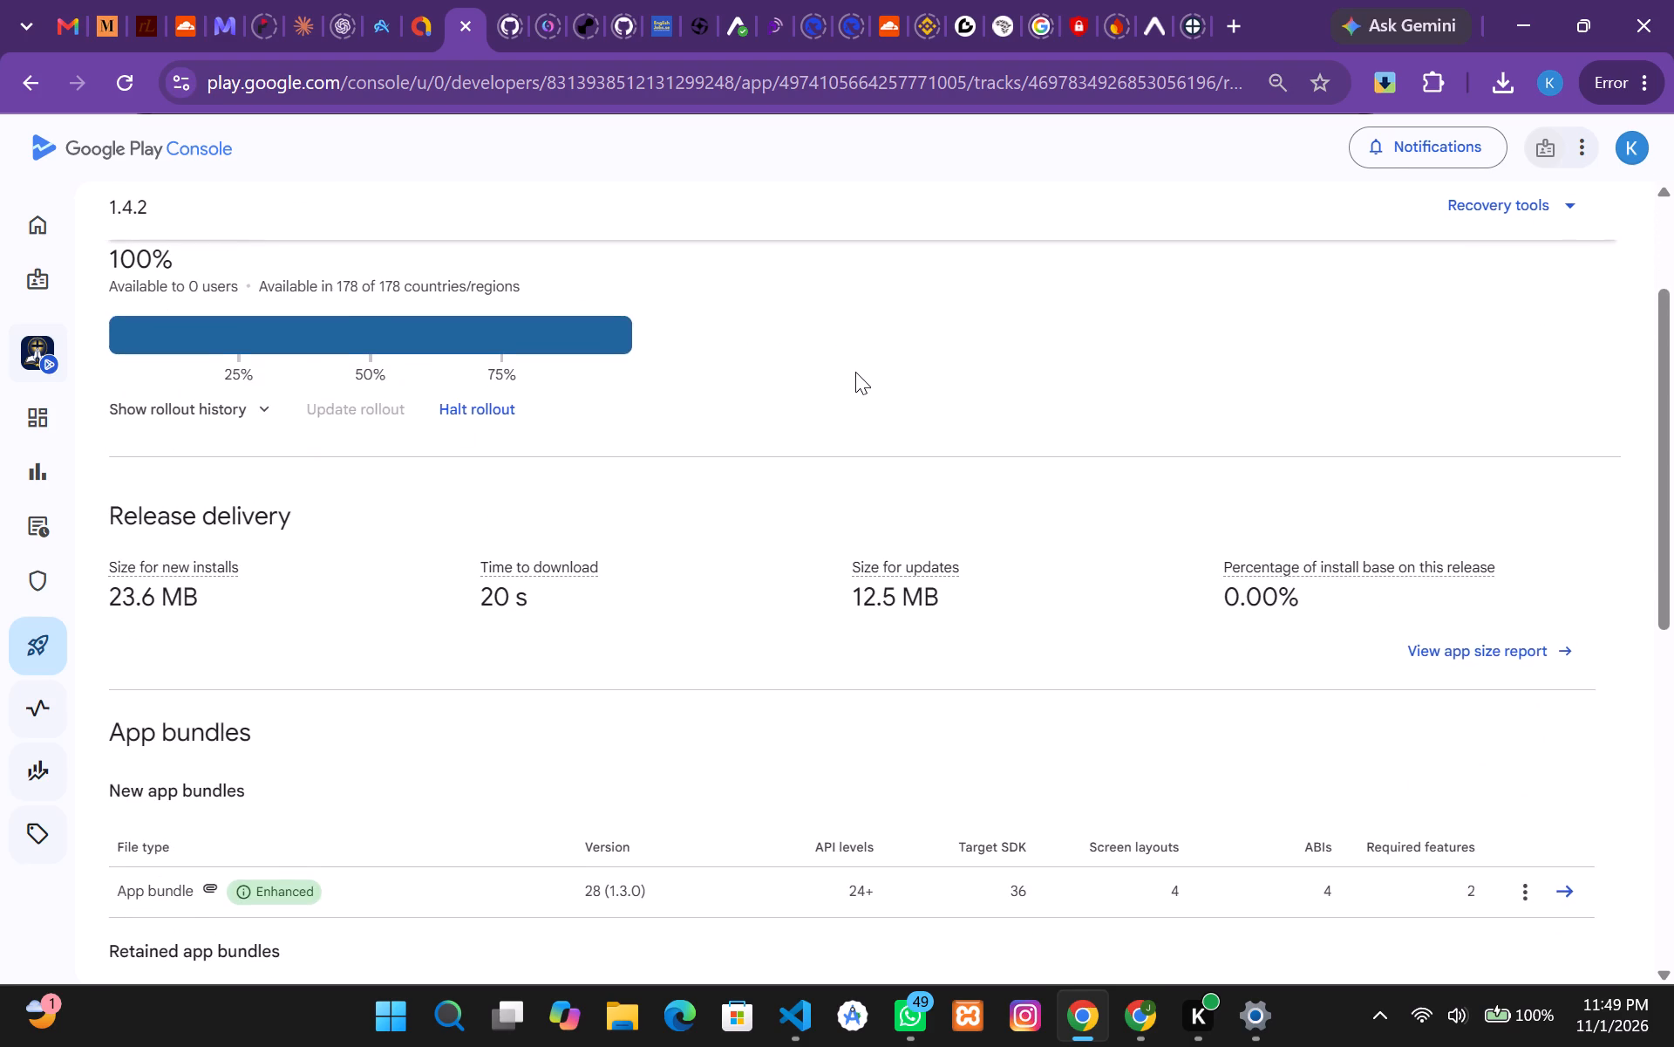
{"action": "scroll", "coordinate": [855, 372], "scroll_direction": "down", "scroll_amount": 2}
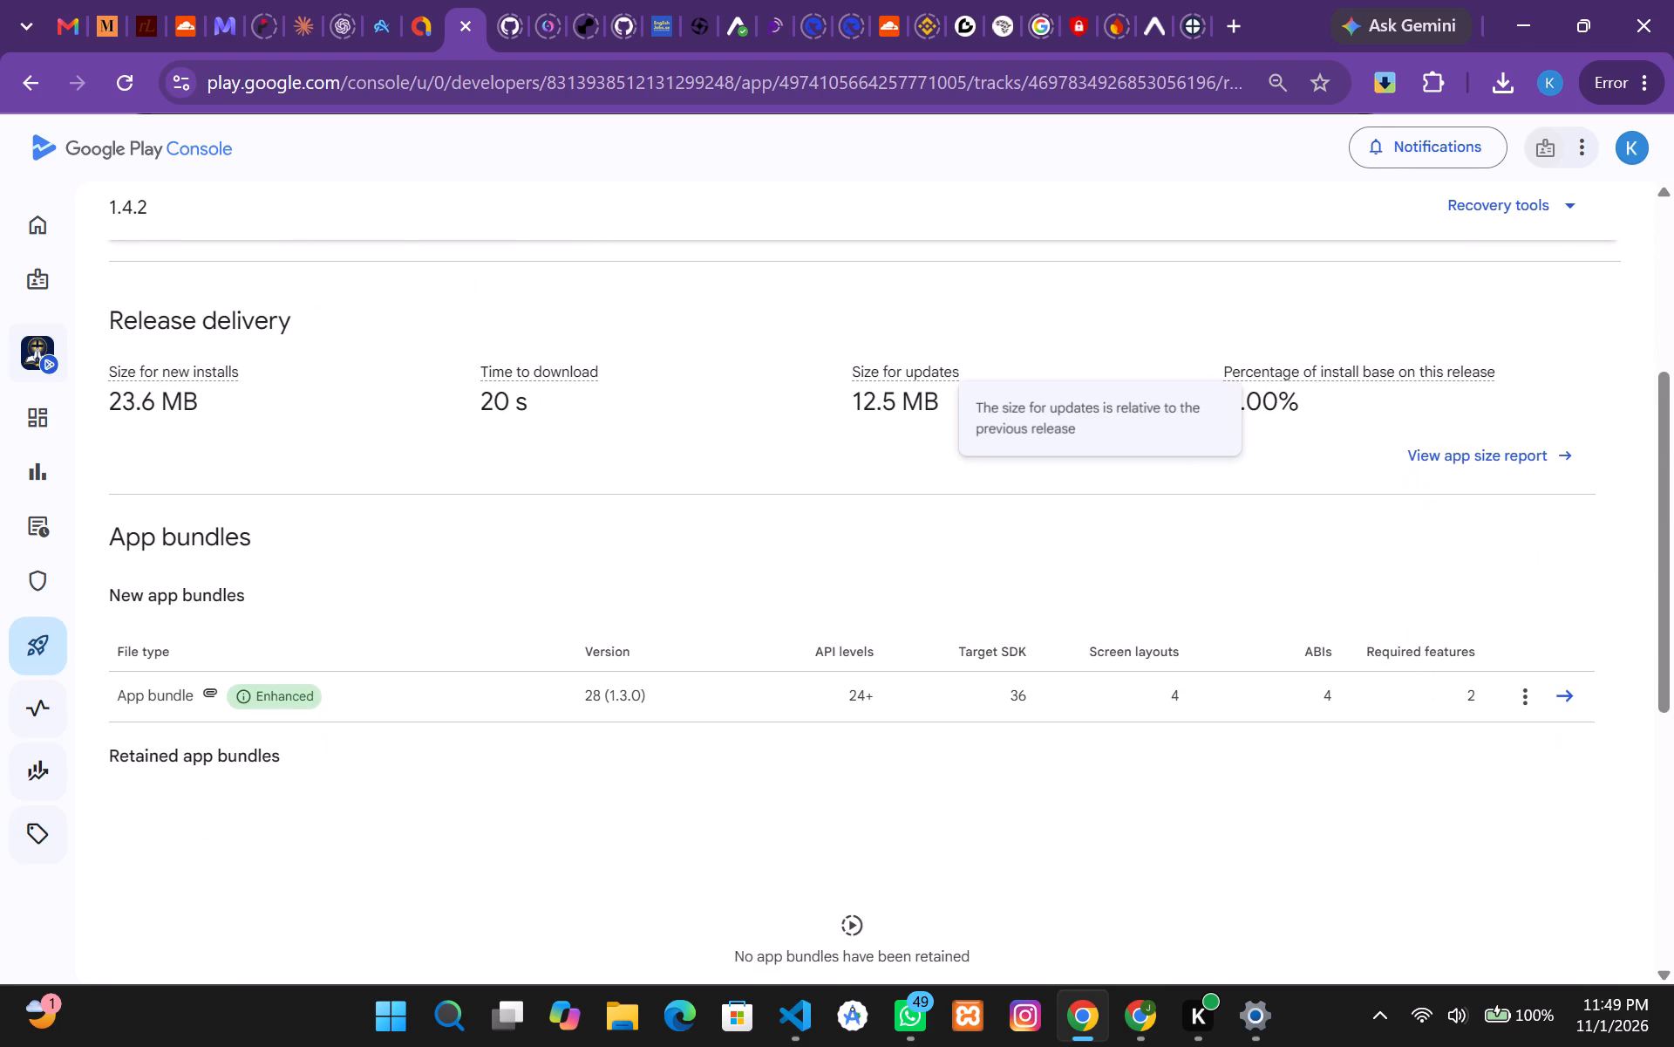
{"action": "scroll", "coordinate": [855, 372], "scroll_direction": "down", "scroll_amount": 2}
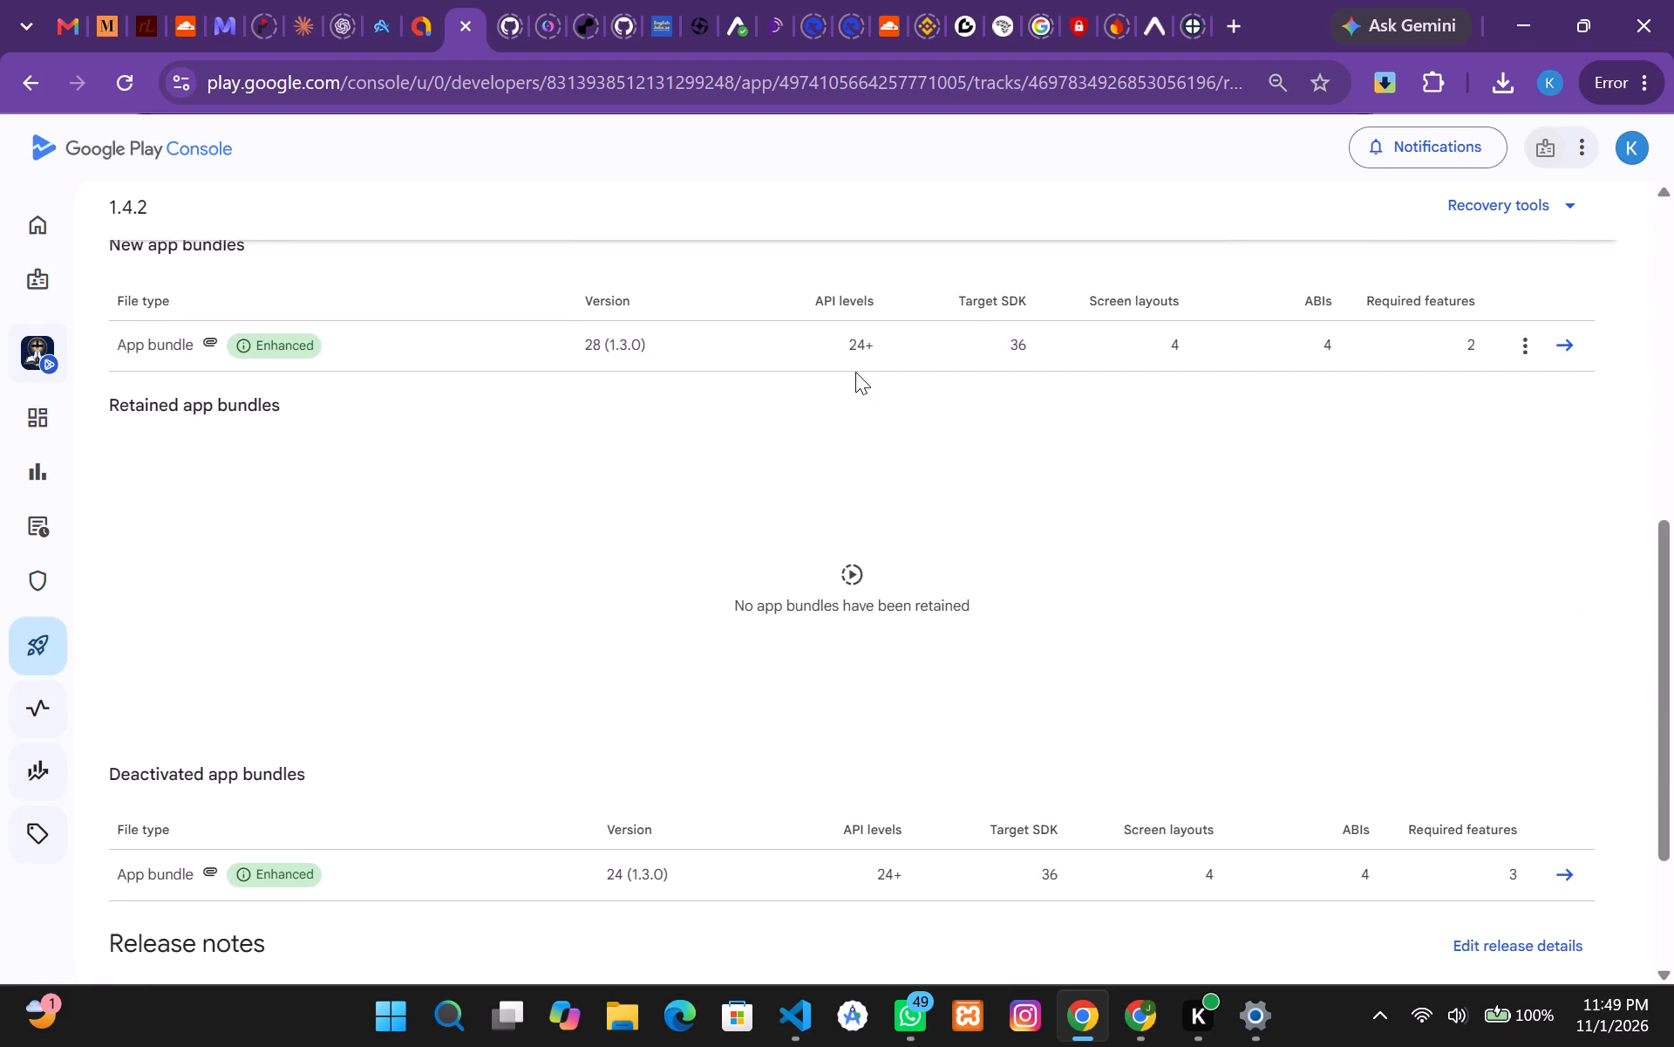
{"action": "scroll", "coordinate": [855, 372], "scroll_direction": "down", "scroll_amount": 1}
{"action": "scroll", "coordinate": [855, 372], "scroll_direction": "up", "scroll_amount": 3}
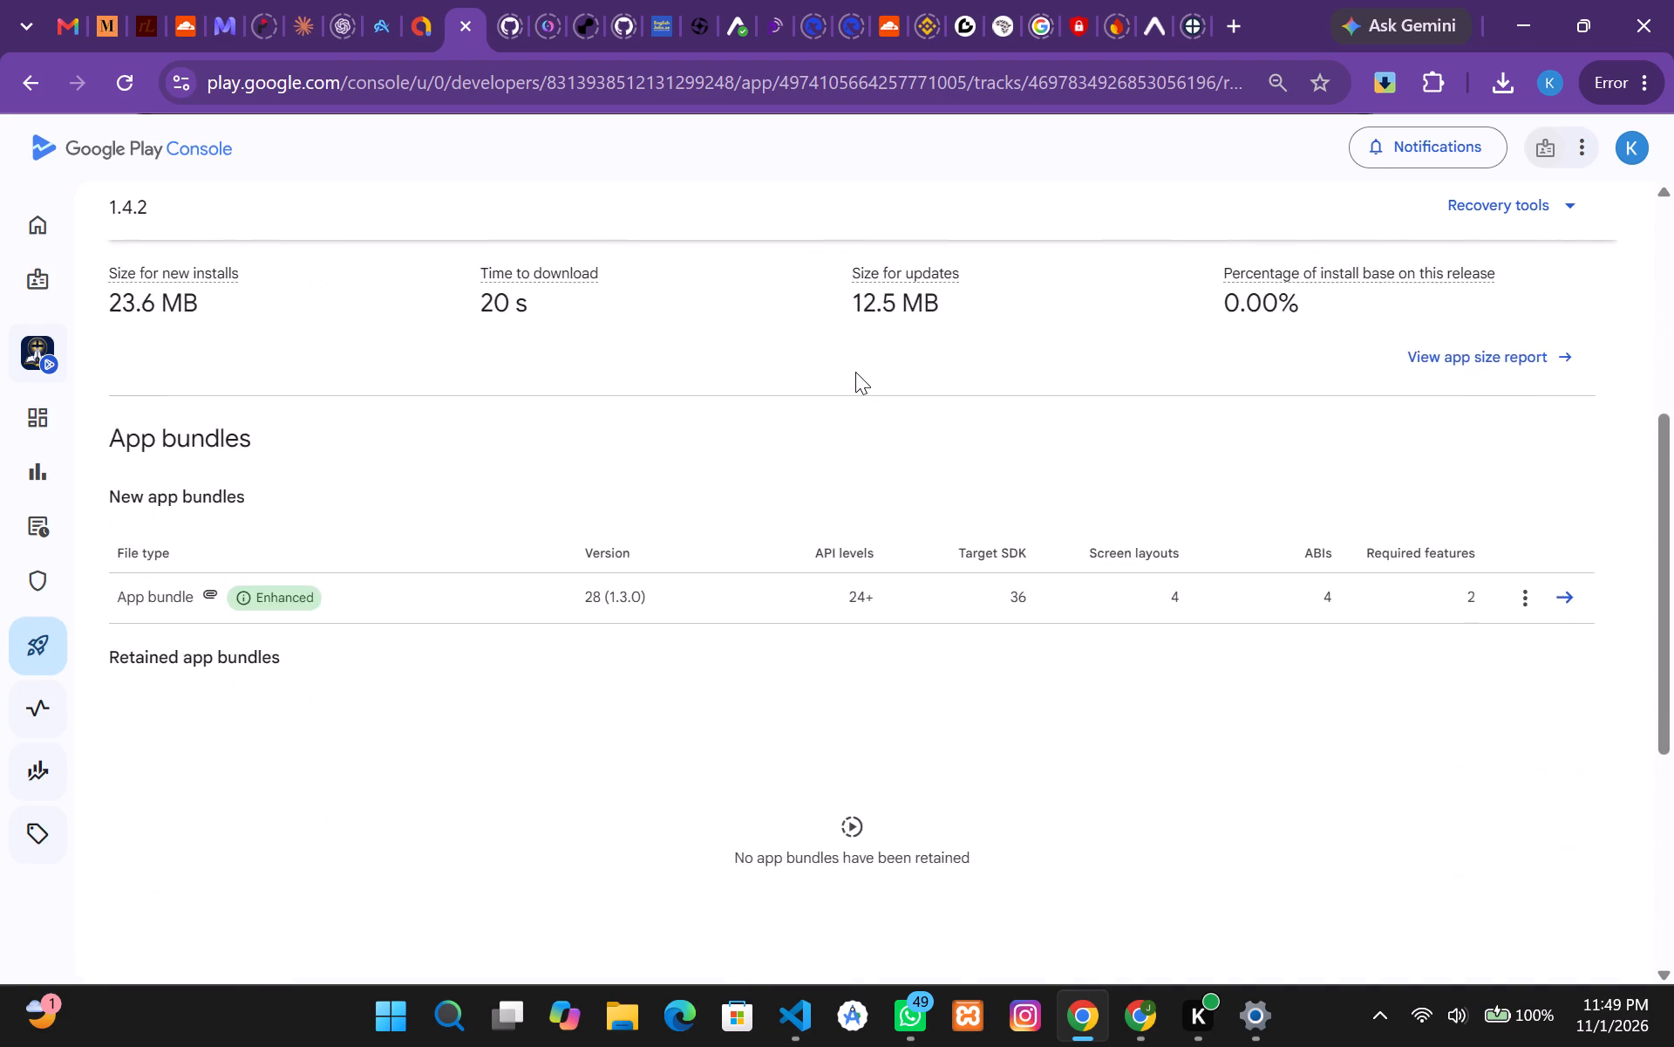
{"action": "scroll", "coordinate": [855, 372], "scroll_direction": "down", "scroll_amount": 1}
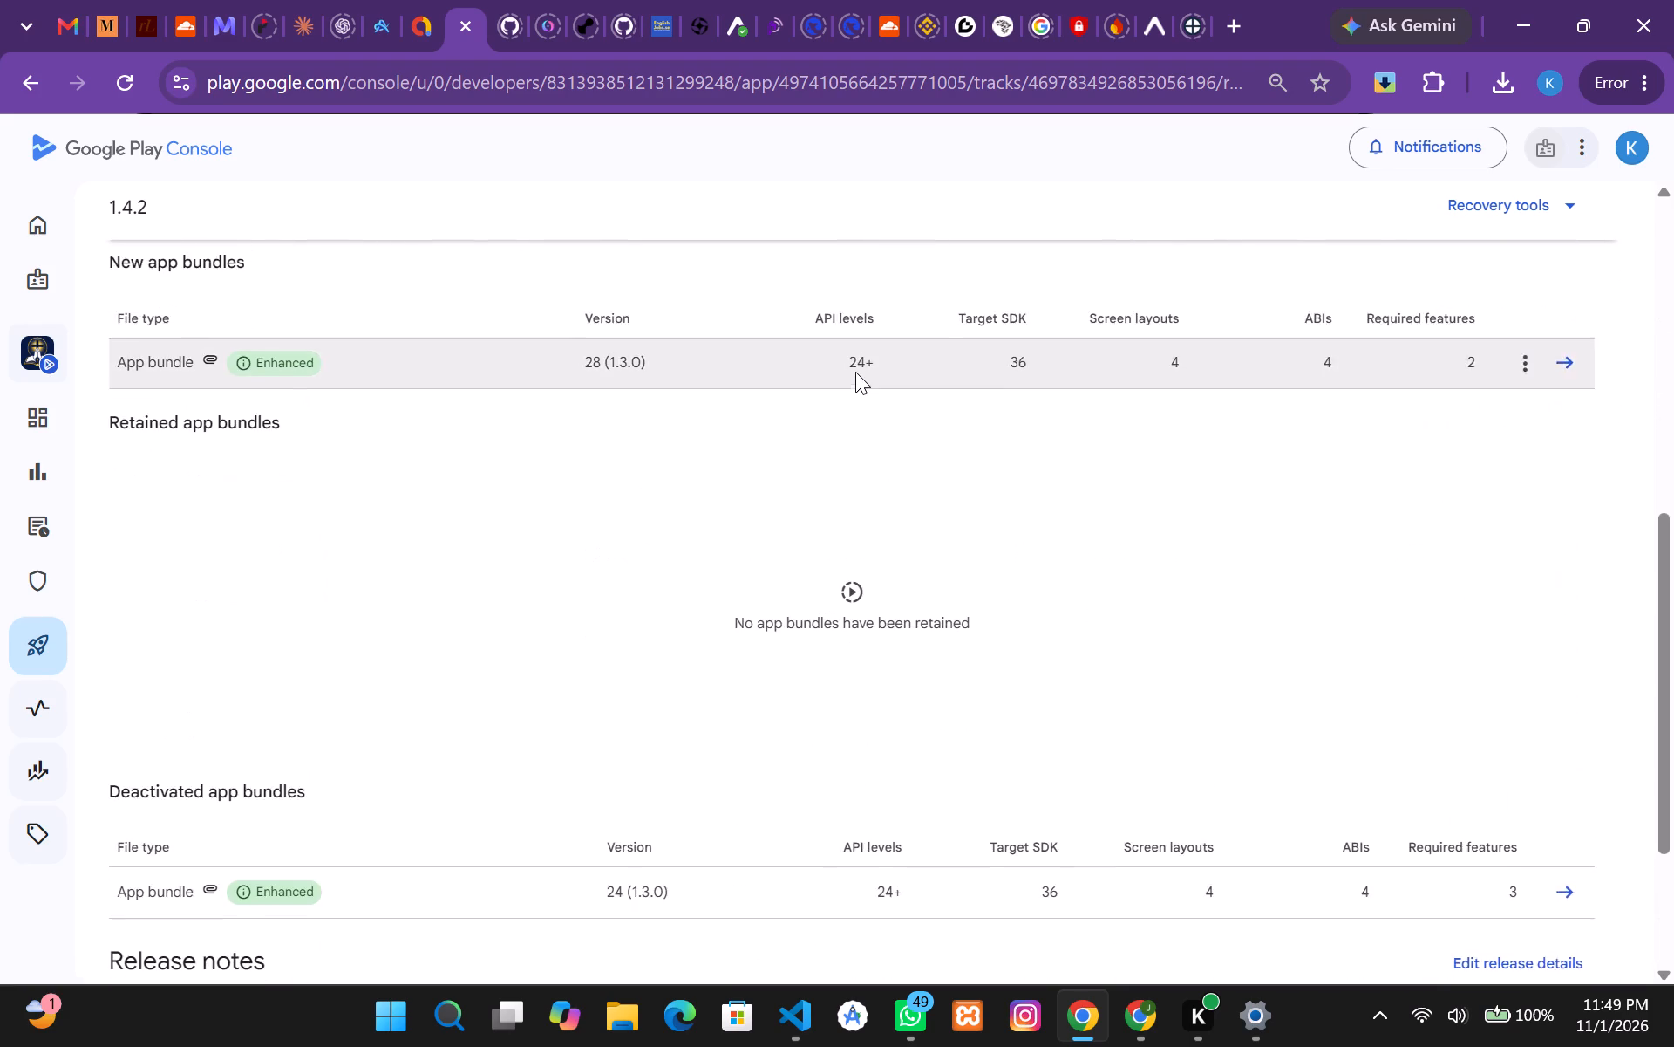
{"action": "scroll", "coordinate": [855, 372], "scroll_direction": "down", "scroll_amount": 1}
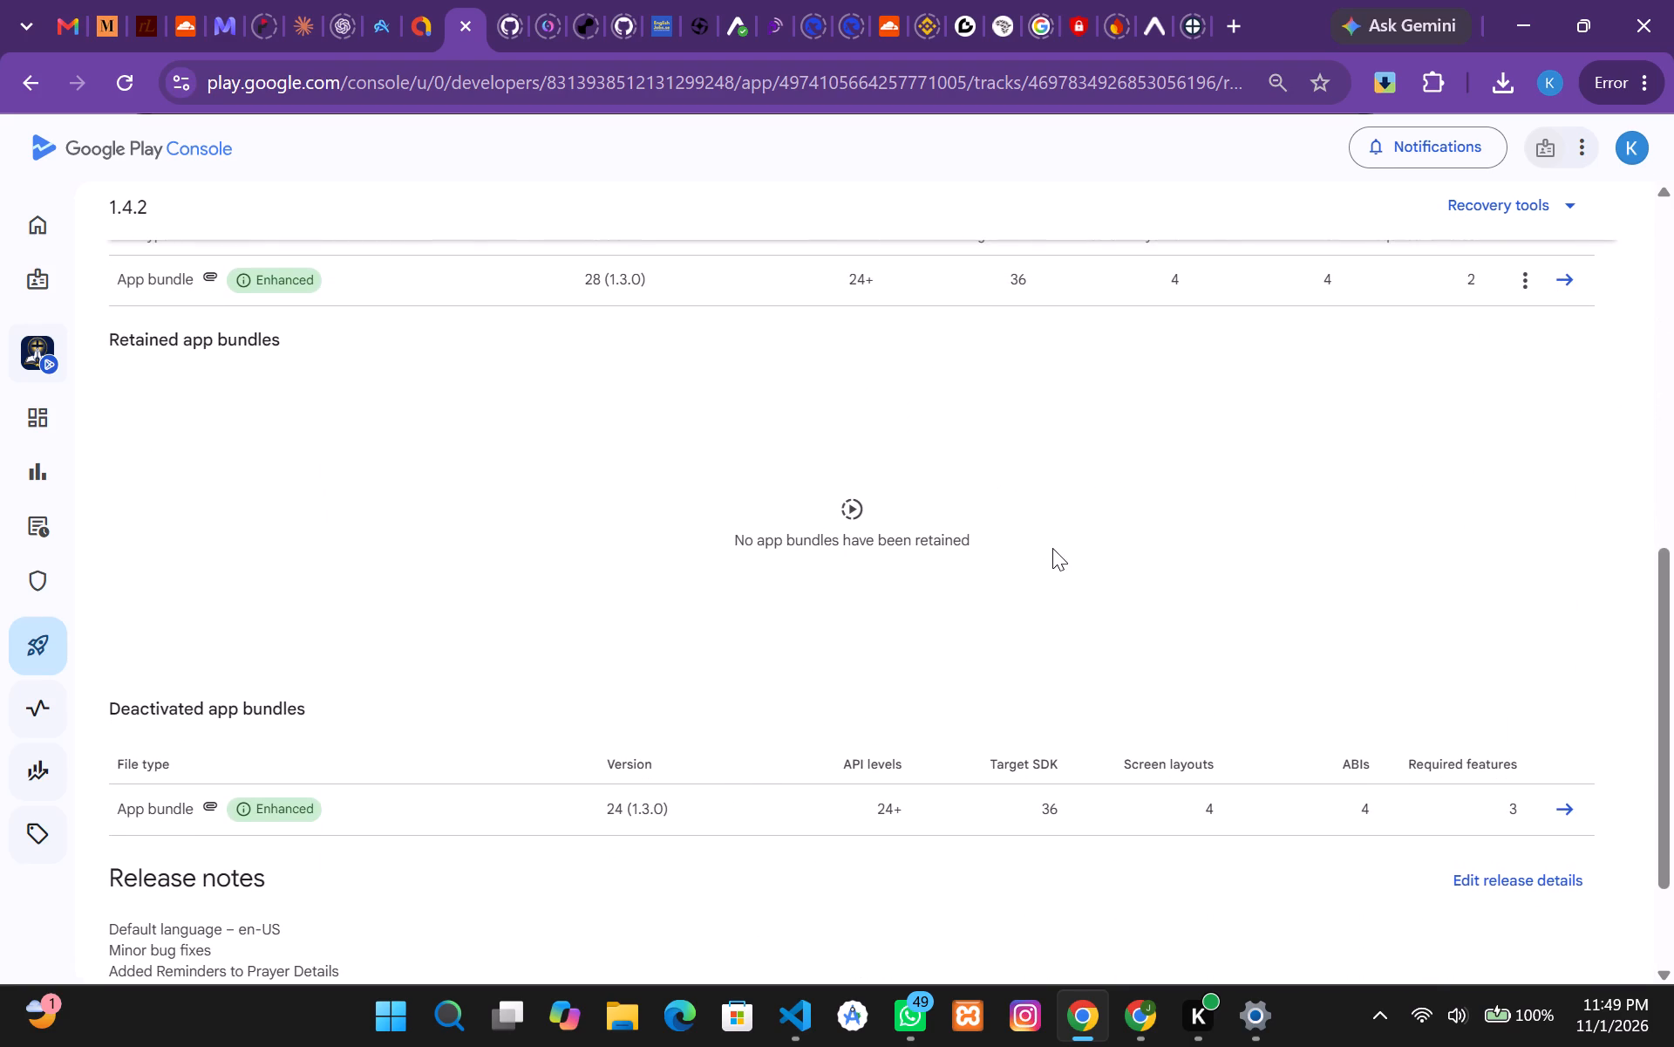
{"action": "scroll", "coordinate": [1052, 548], "scroll_direction": "down", "scroll_amount": 4}
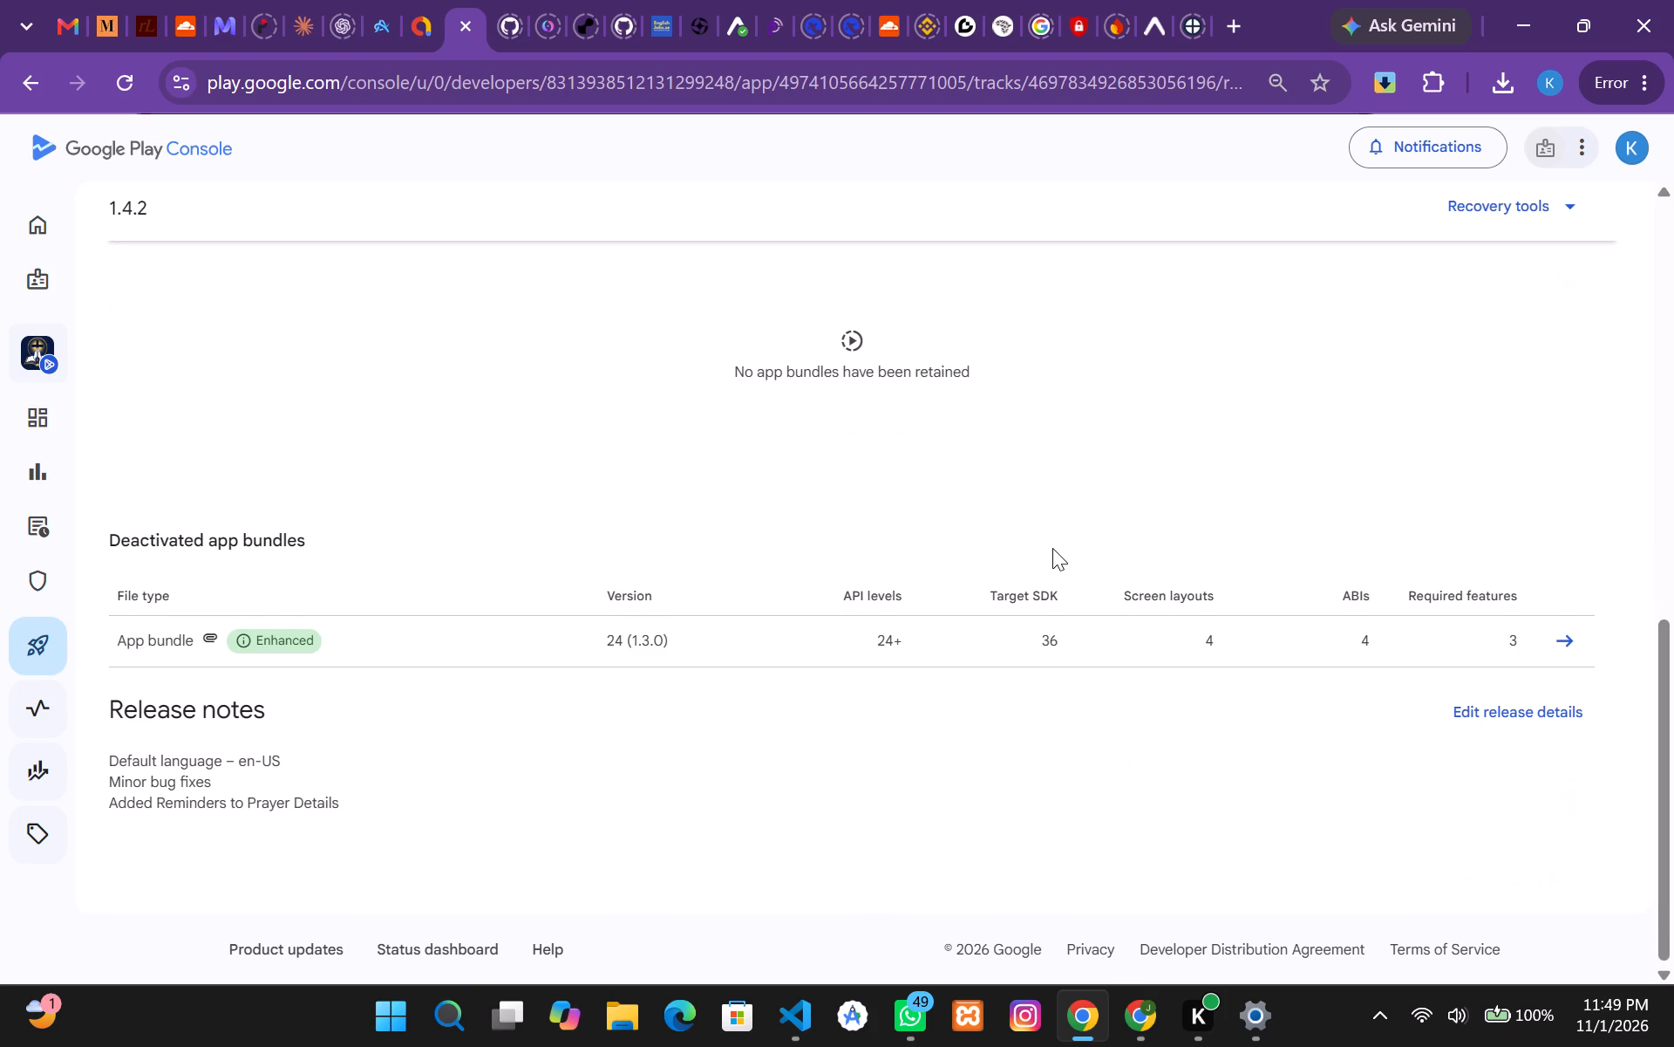
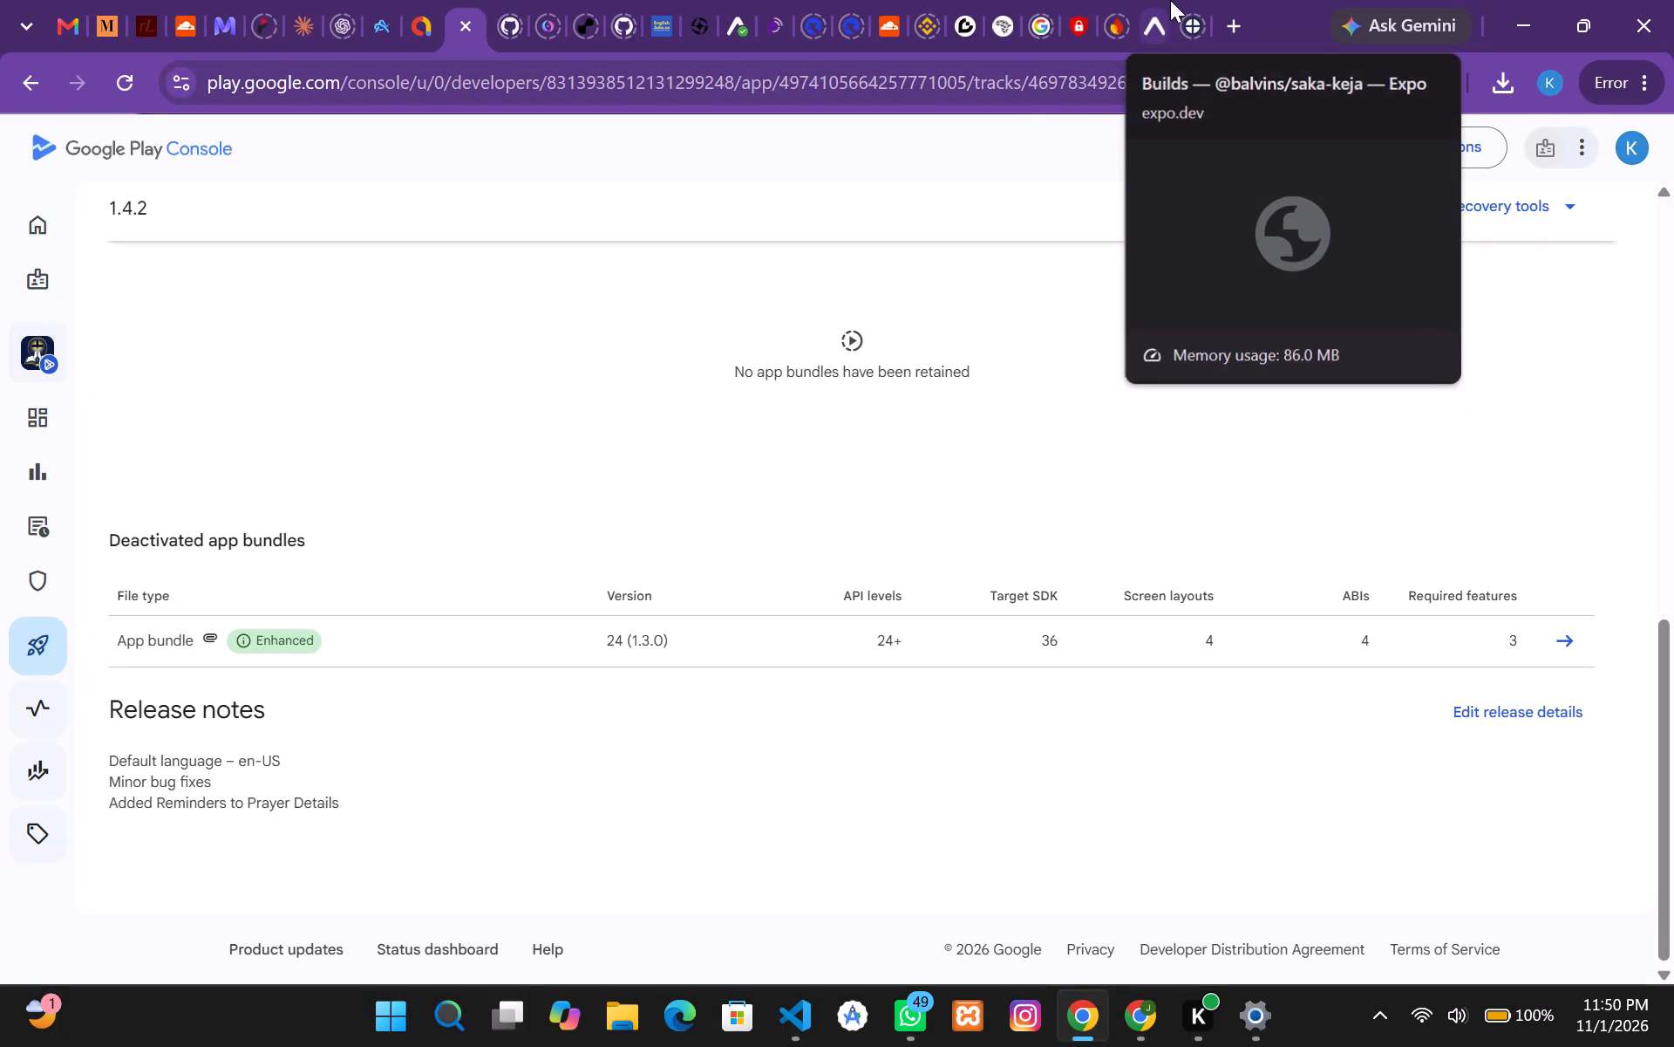
Check the finished Android build and Claude Code's pre-rollout instructions in the Visual Studio Code app project, returning to Play Console in Chrome.
{"action": "left_click", "coordinate": [798, 1028]}
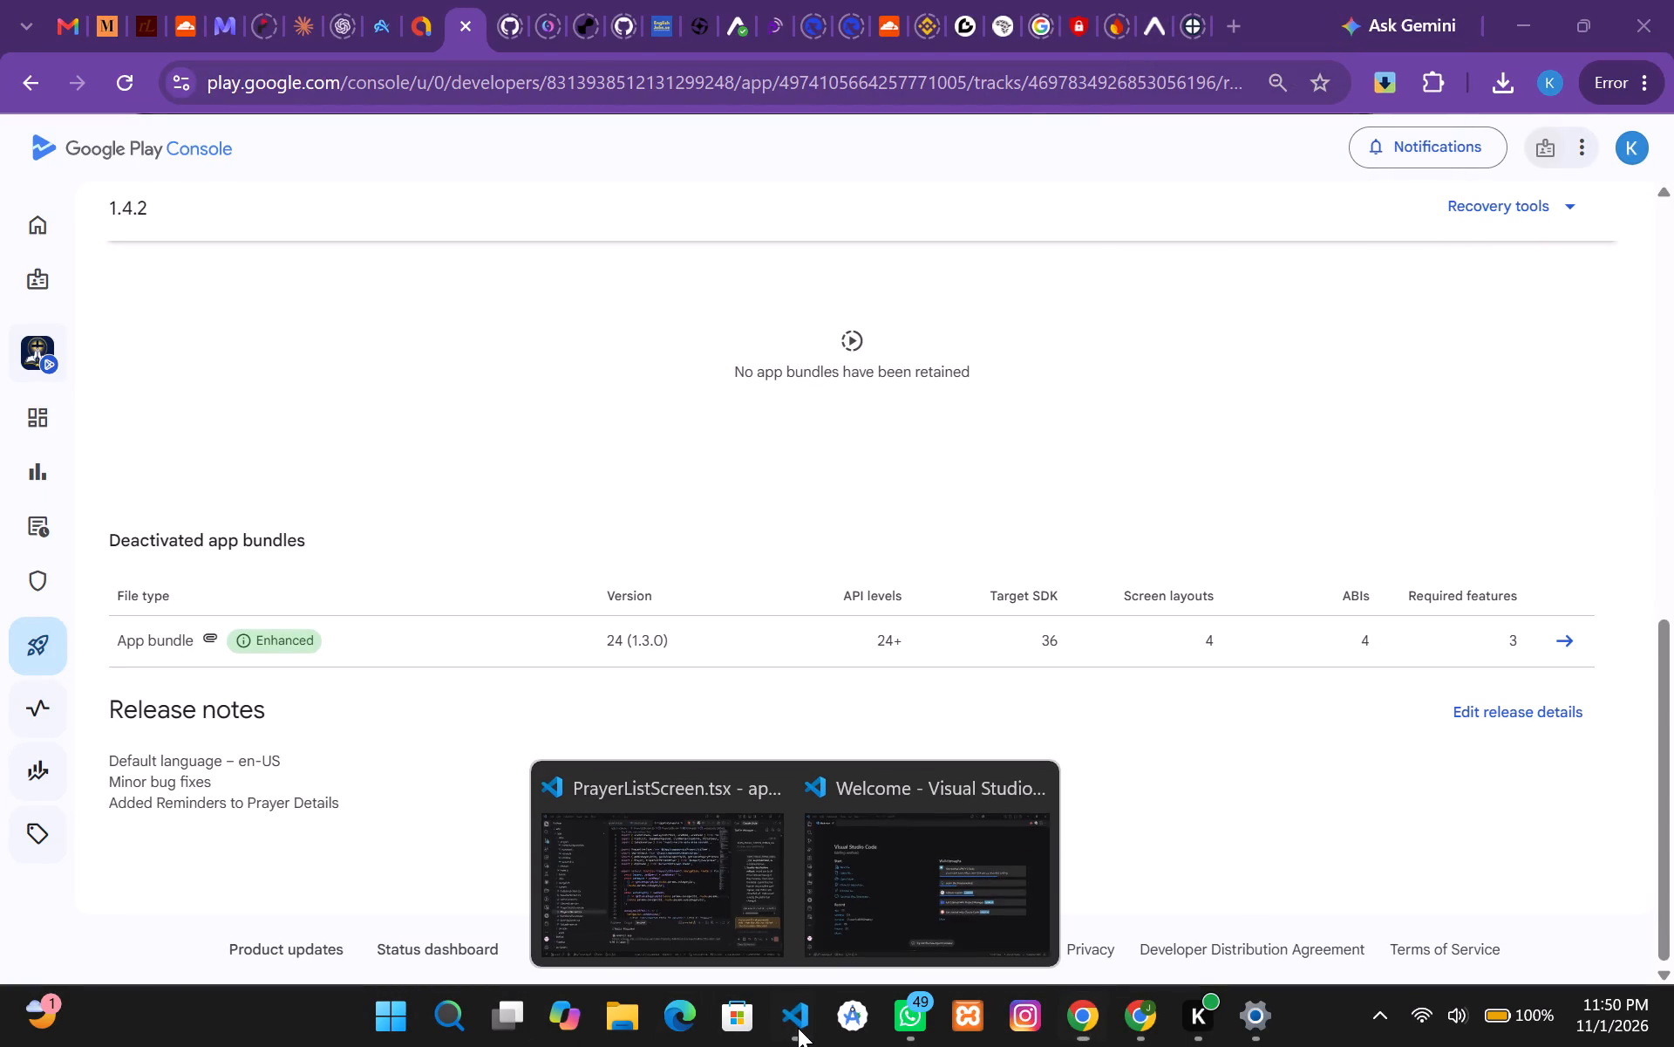
{"action": "left_click", "coordinate": [711, 913]}
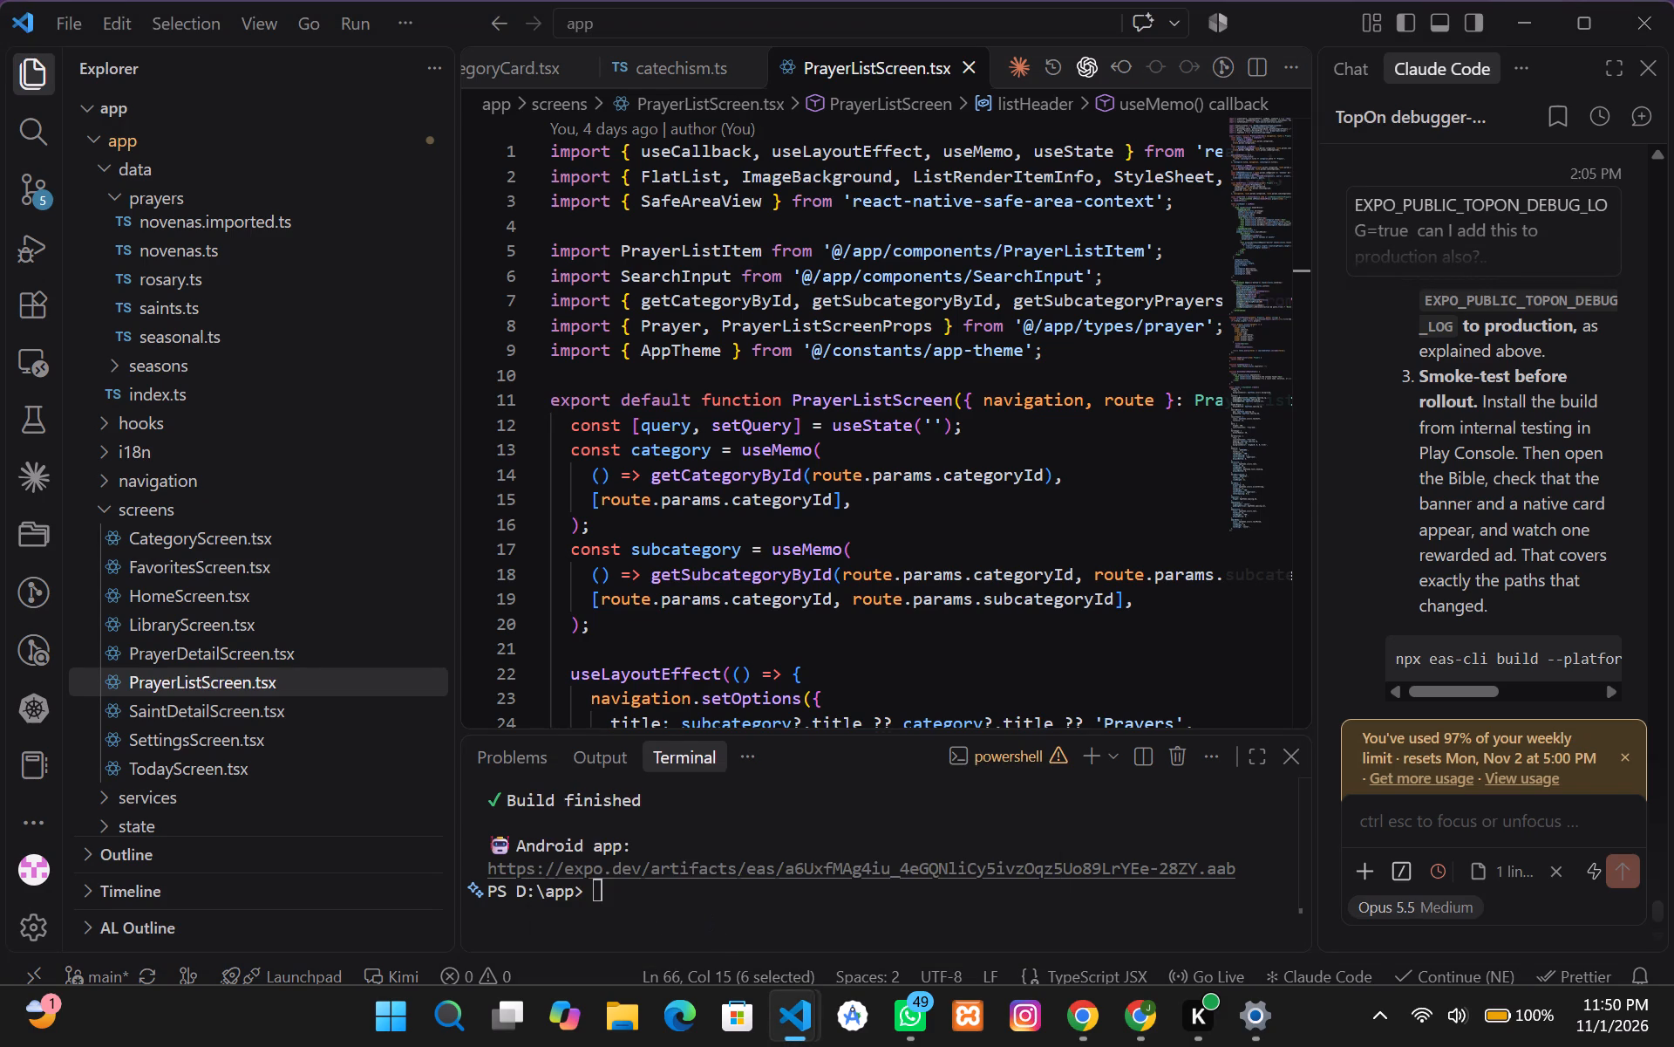
{"action": "scroll", "coordinate": [1592, 585], "scroll_direction": "down", "scroll_amount": 2}
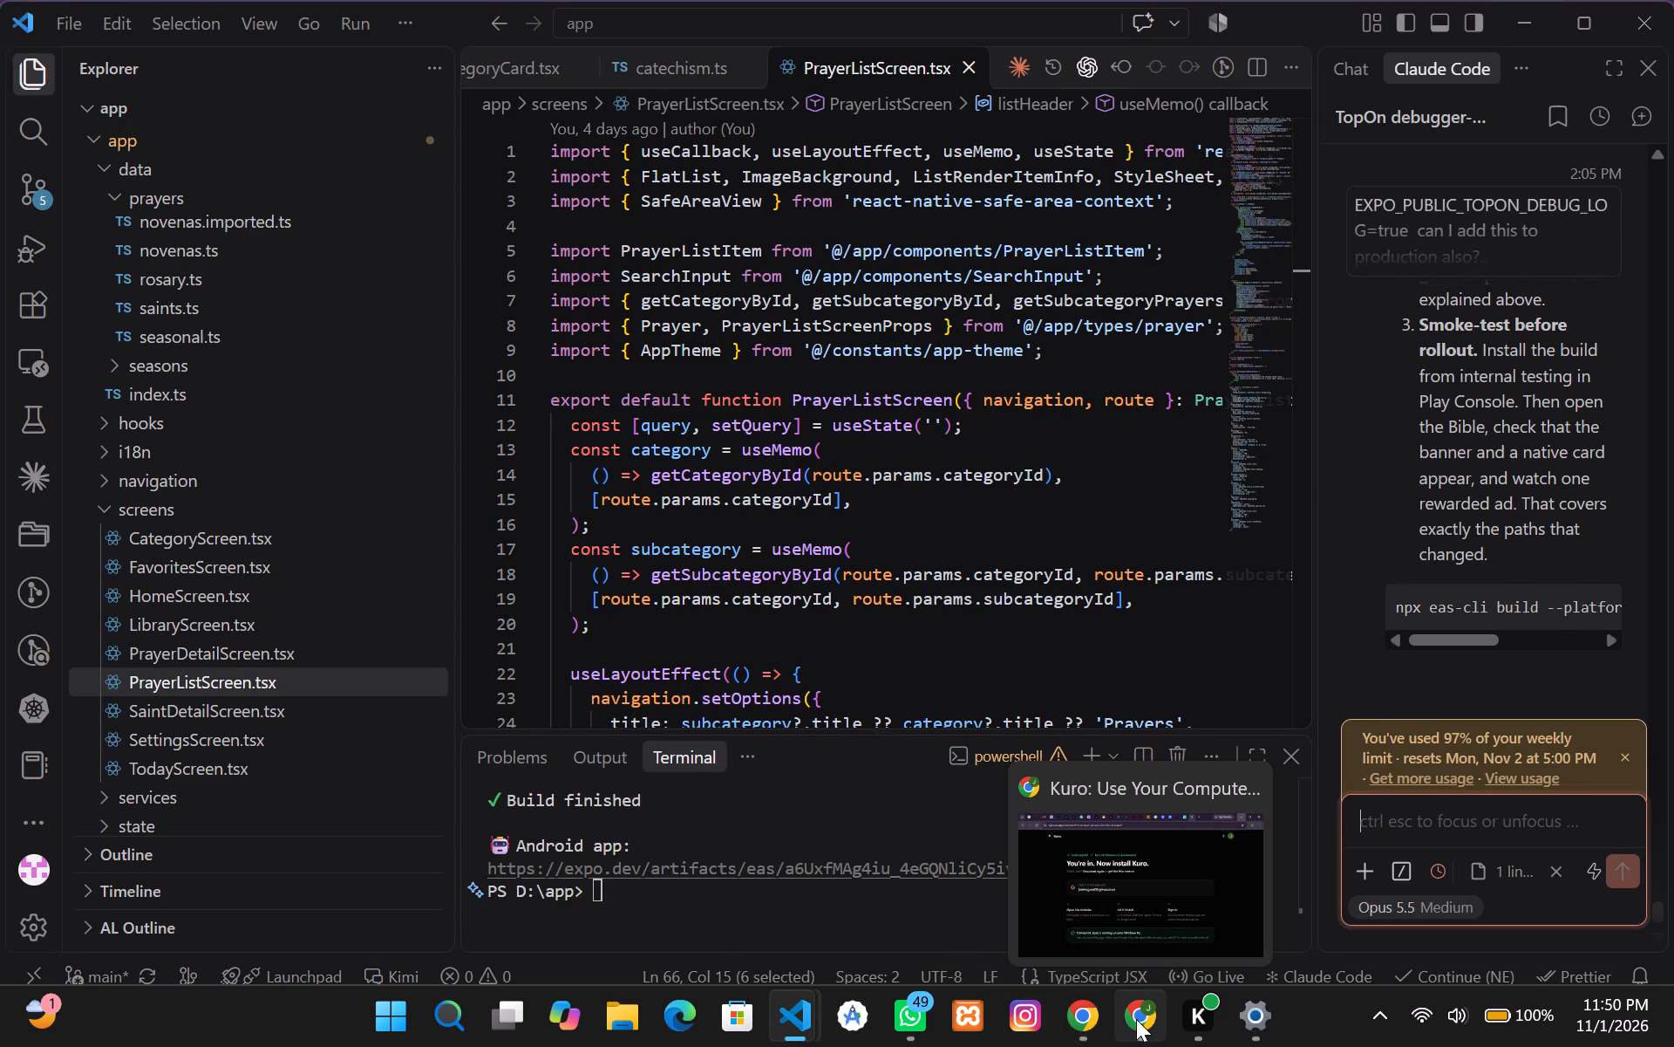
{"action": "left_click", "coordinate": [1092, 1007]}
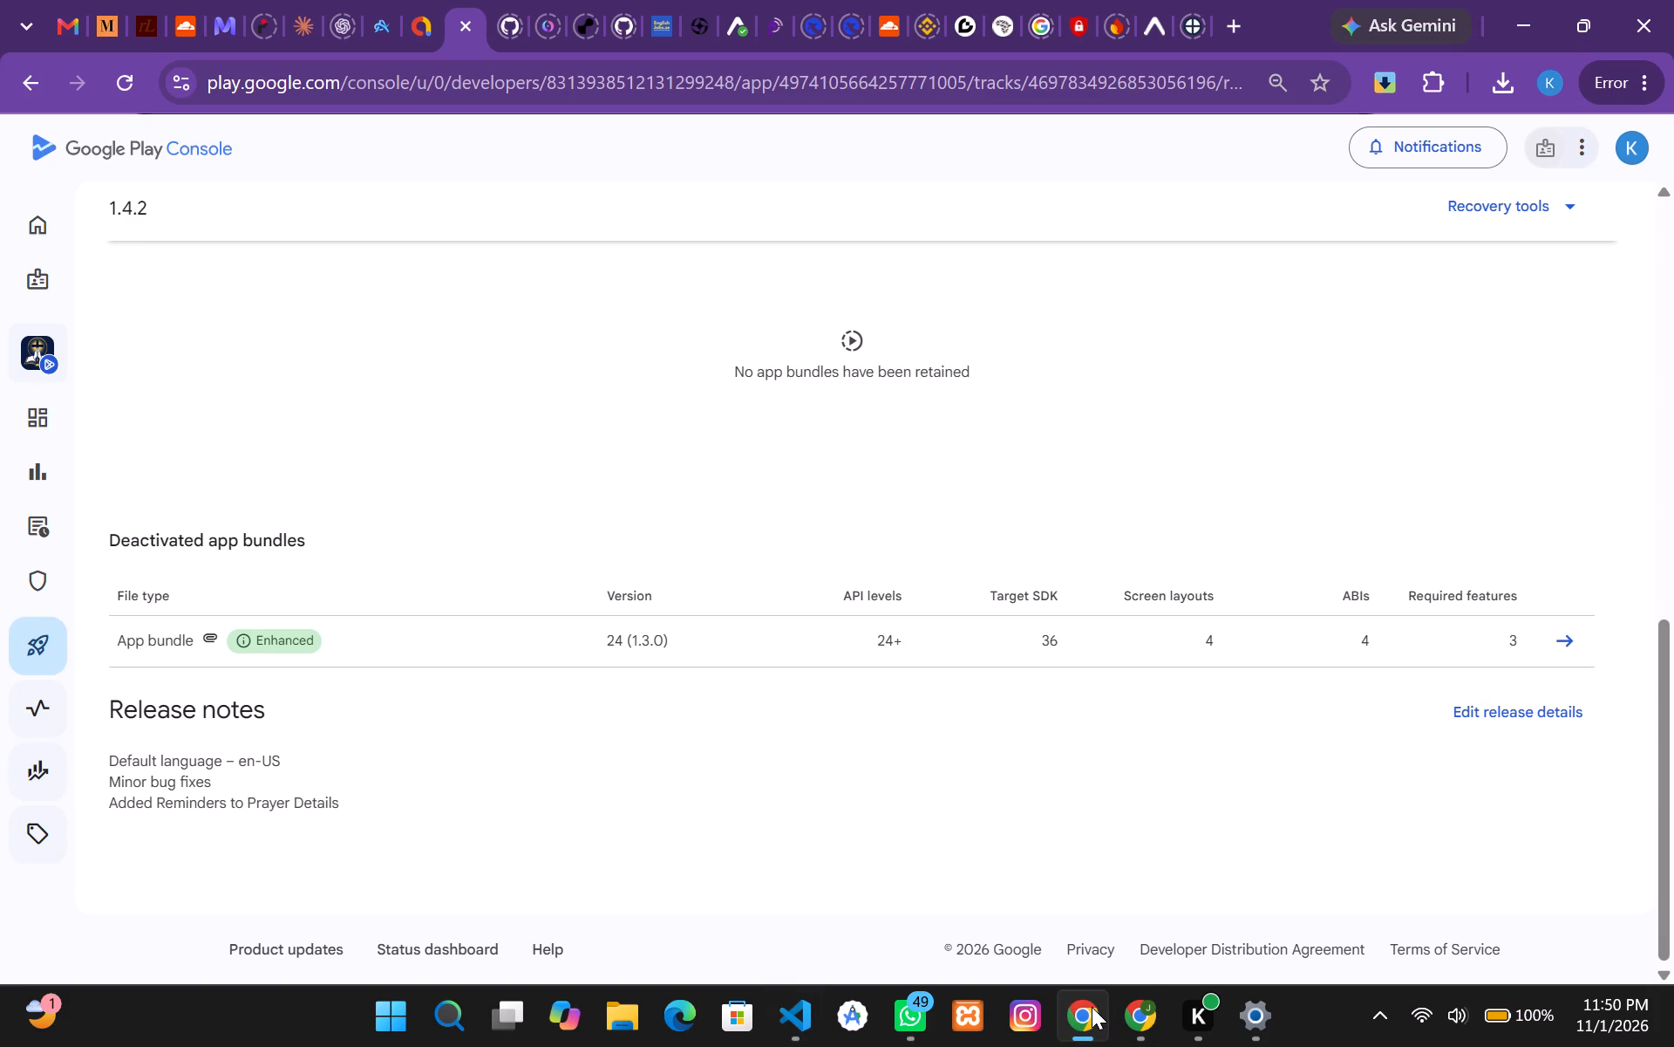
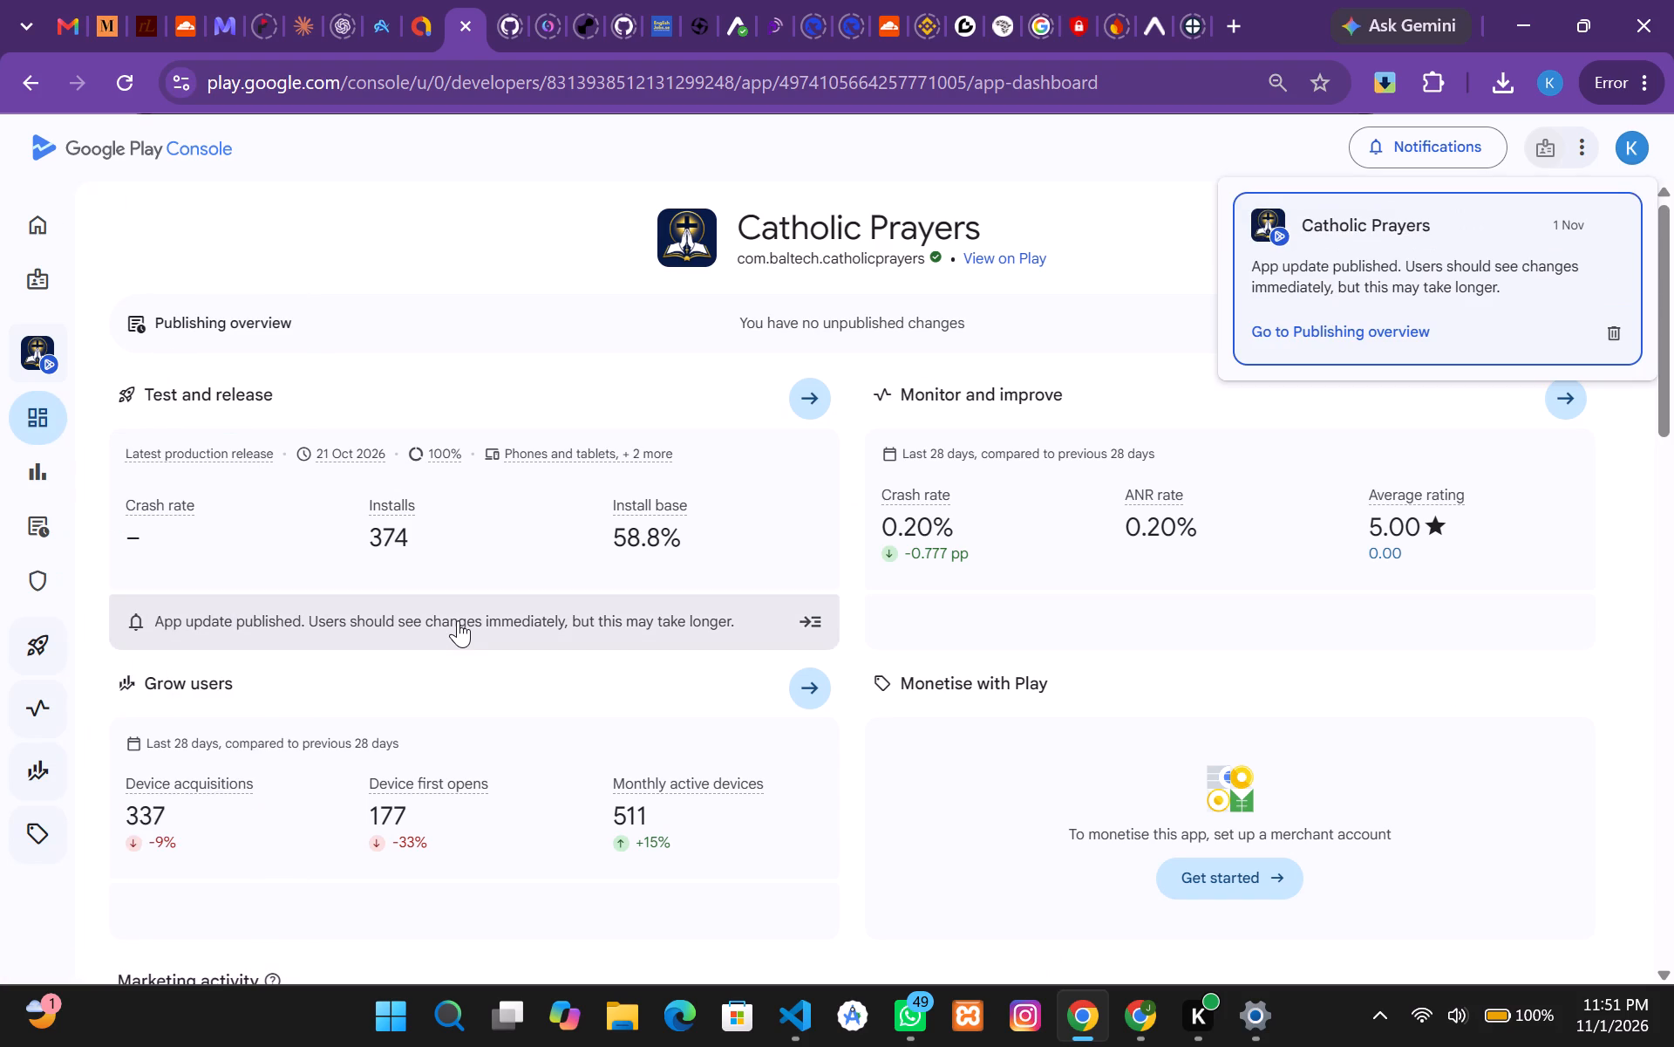
Open the Publishing overview of the Catholic Prayers app from its app update notification.
{"action": "left_click", "coordinate": [1280, 334]}
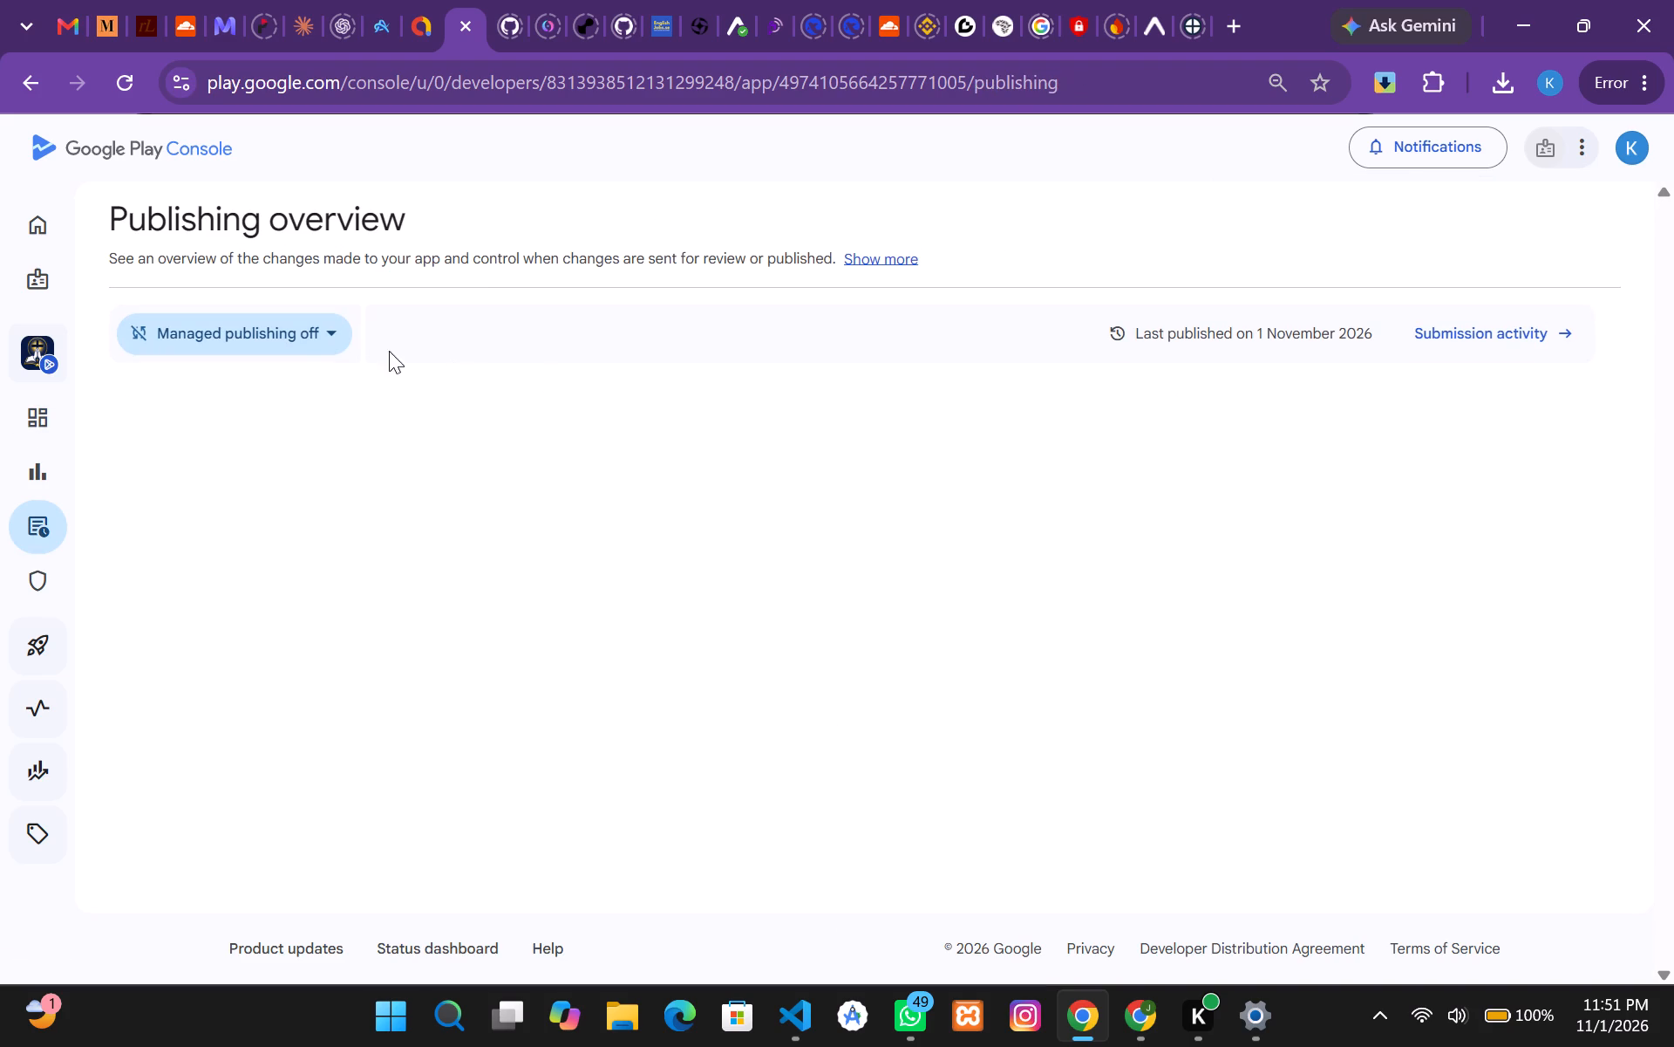
Check the available managed publishing options on the publishing overview without changing the setting.
{"action": "left_click", "coordinate": [322, 337]}
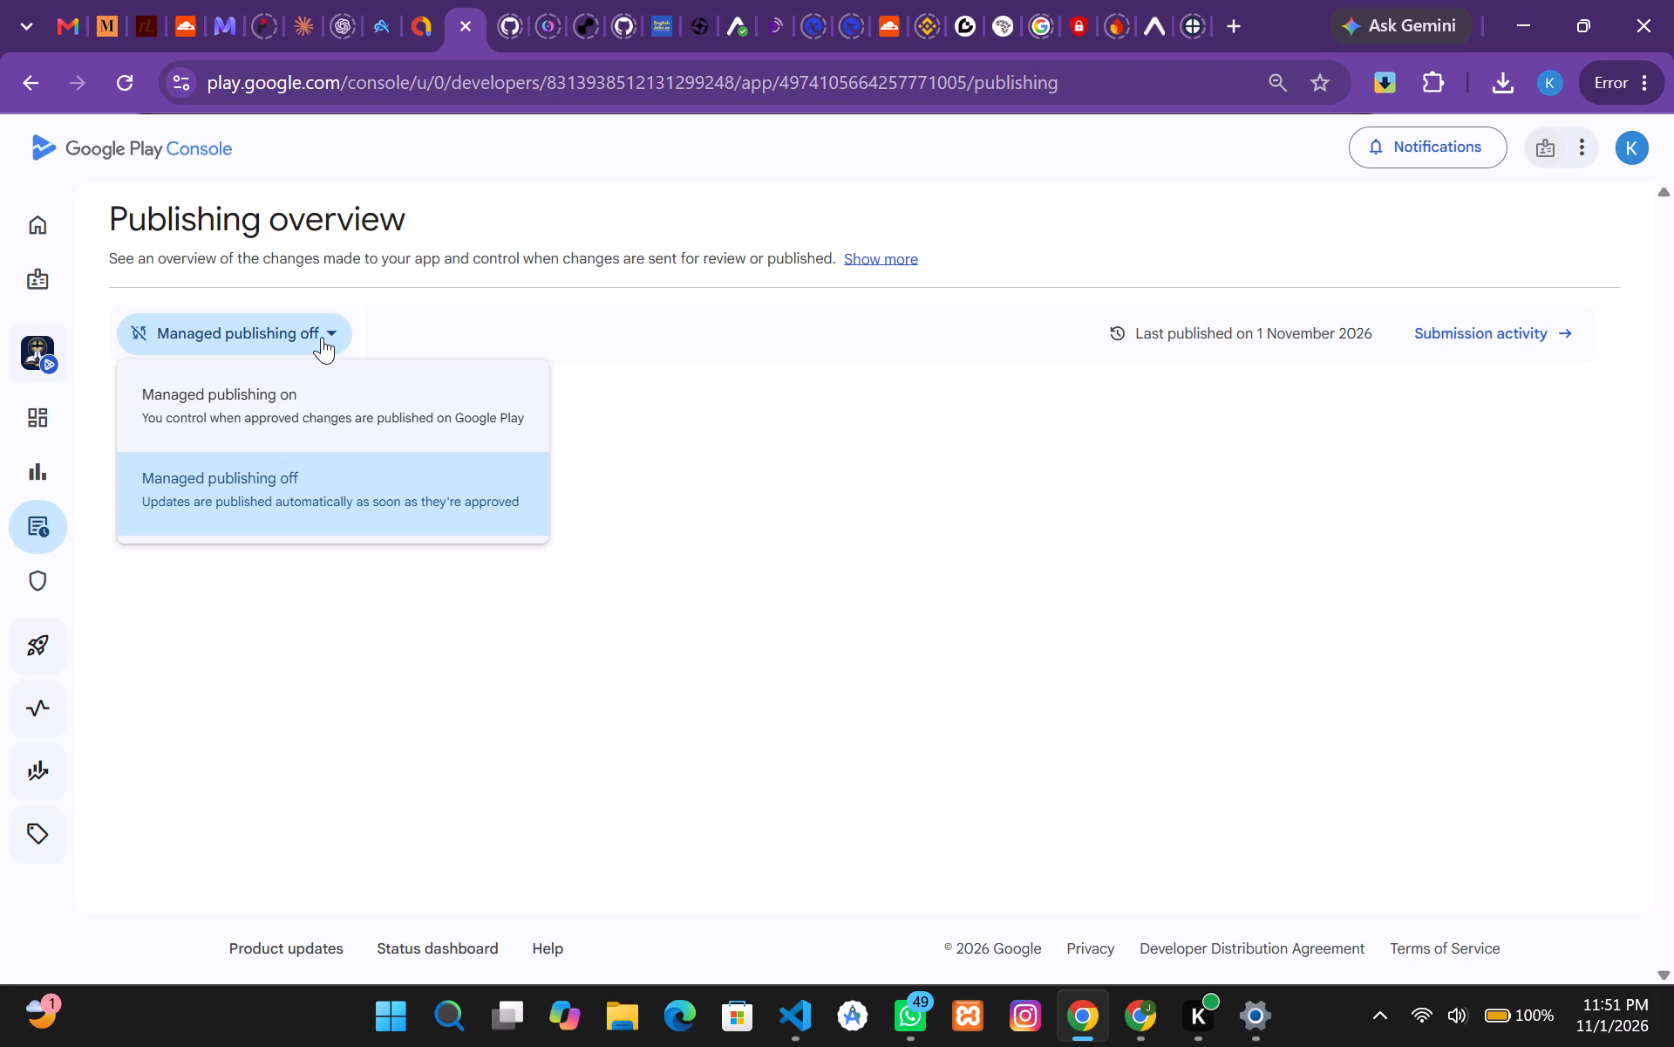
{"action": "left_click", "coordinate": [984, 491]}
Review the app's submission activity, including the details of submission 23, and return to the publishing overview.
{"action": "left_click", "coordinate": [1438, 331]}
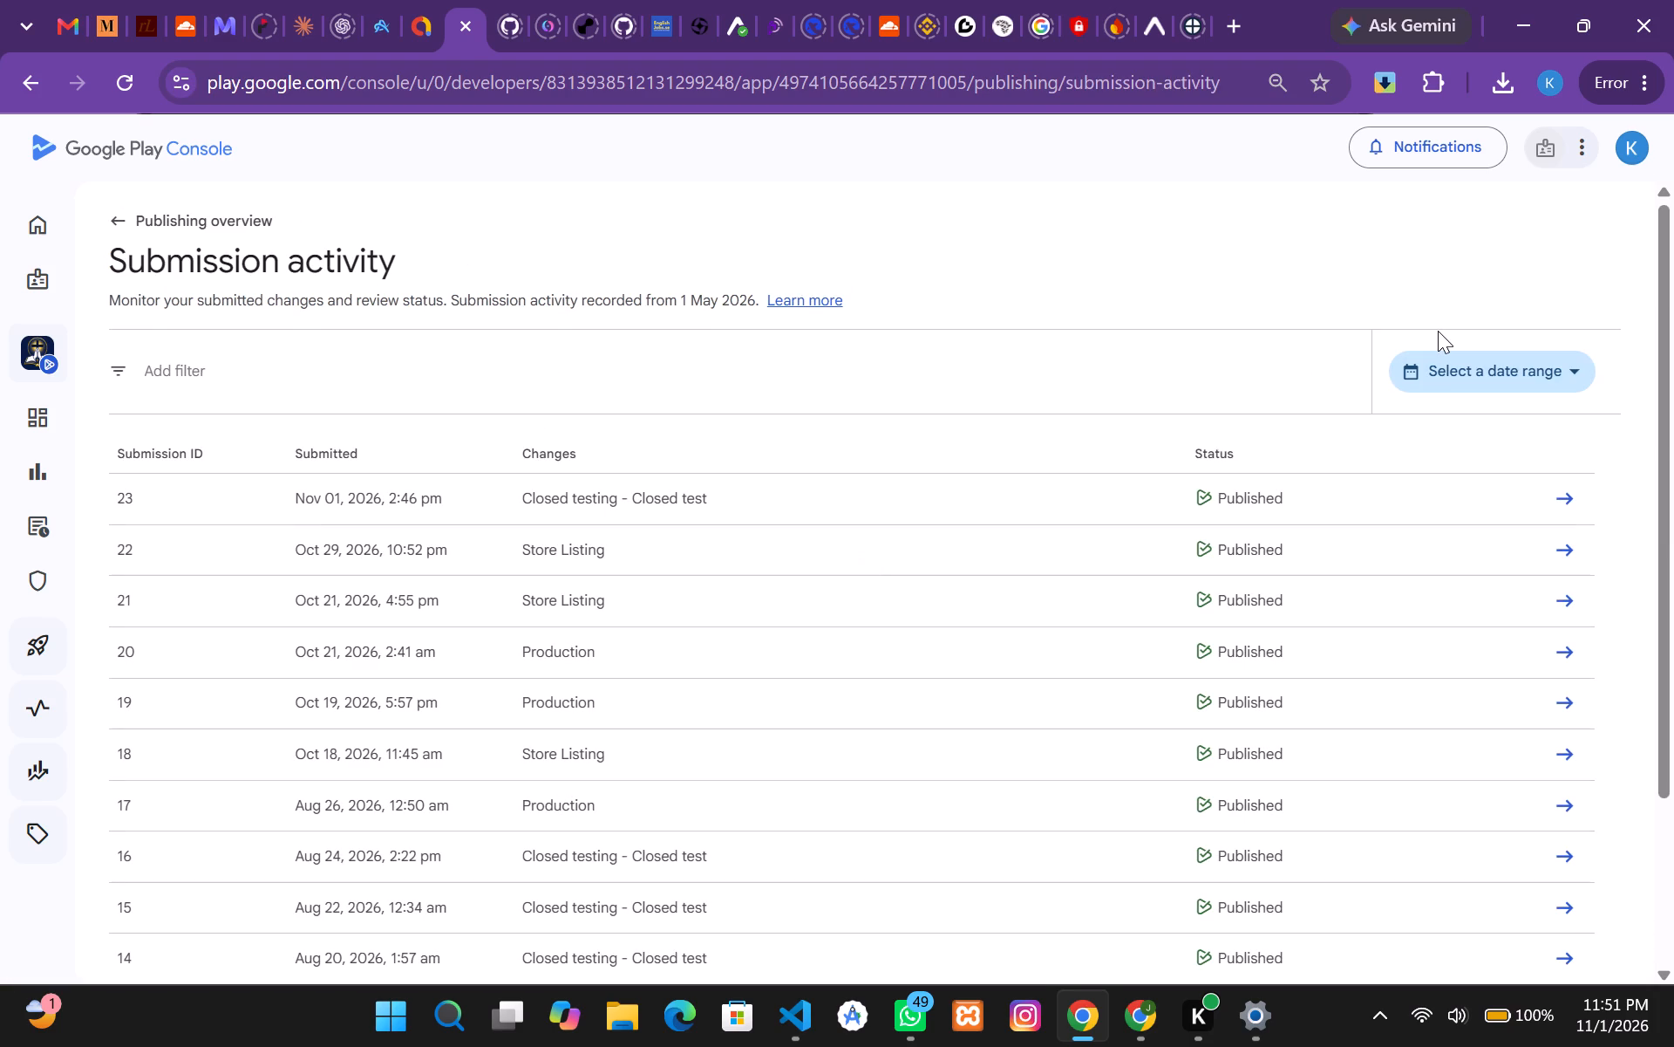
{"action": "left_click", "coordinate": [1563, 488]}
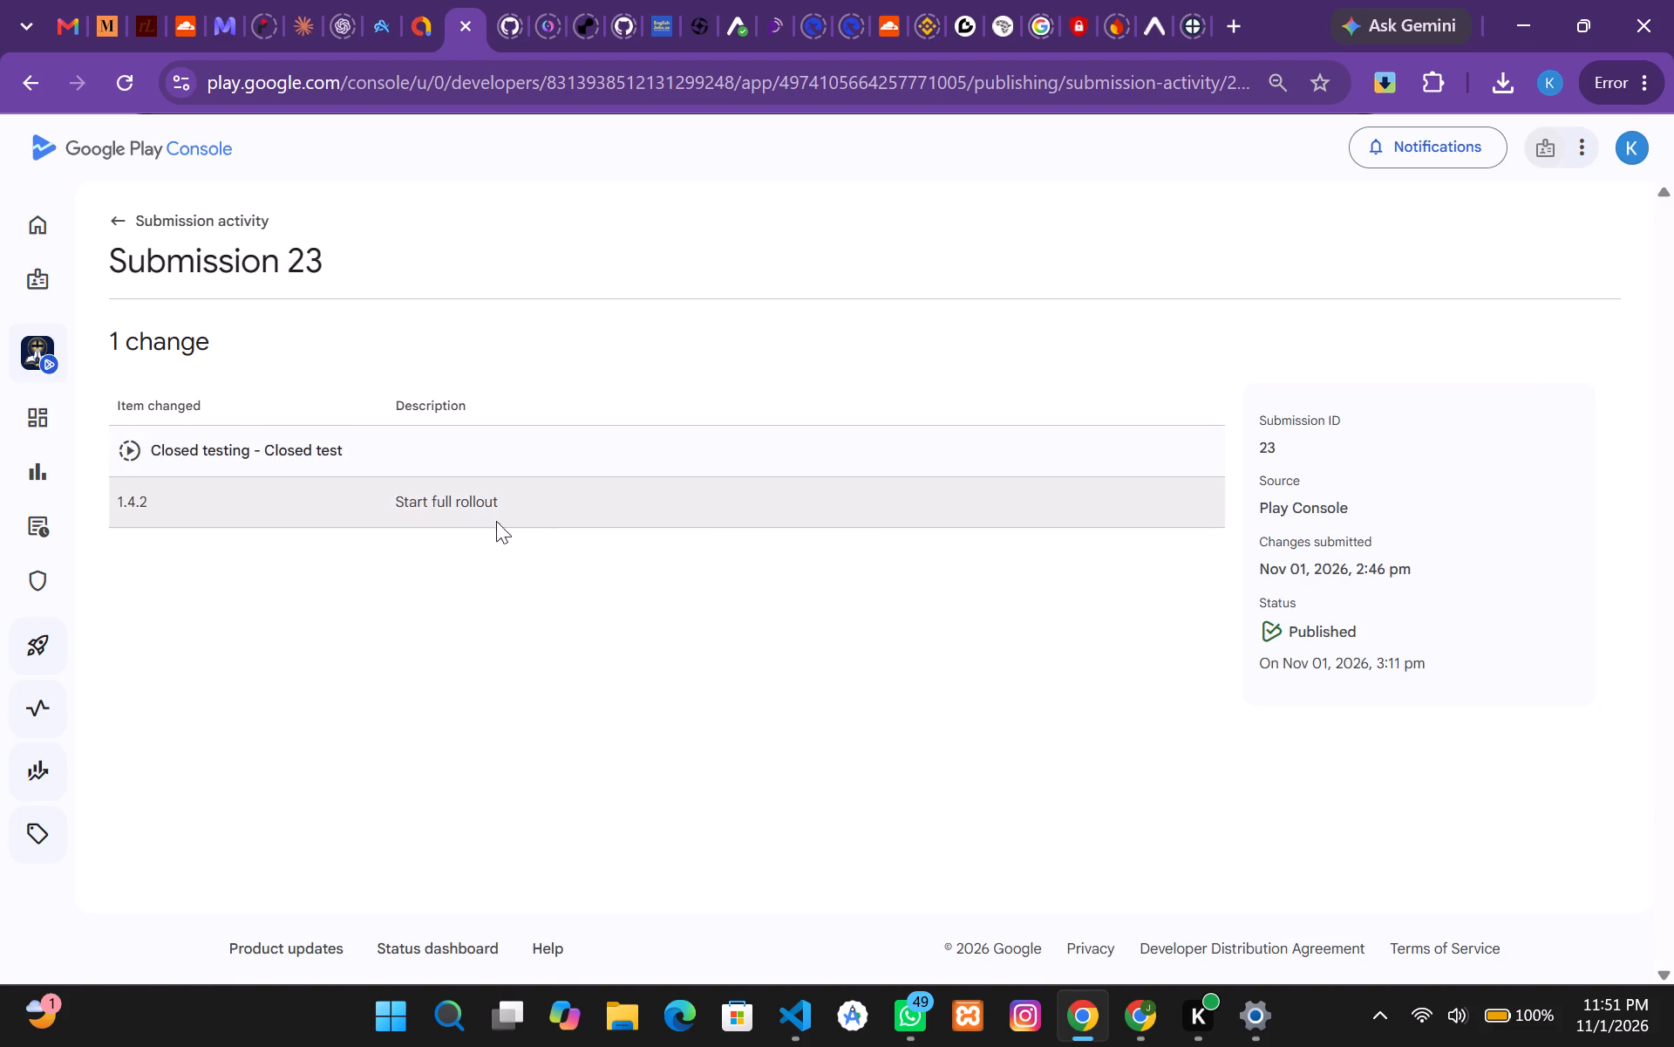
{"action": "left_click", "coordinate": [446, 506]}
{"action": "left_click", "coordinate": [495, 502]}
{"action": "scroll", "coordinate": [1086, 598], "scroll_direction": "up", "scroll_amount": 1}
{"action": "scroll", "coordinate": [1086, 598], "scroll_direction": "down", "scroll_amount": 1}
{"action": "left_click", "coordinate": [133, 232]}
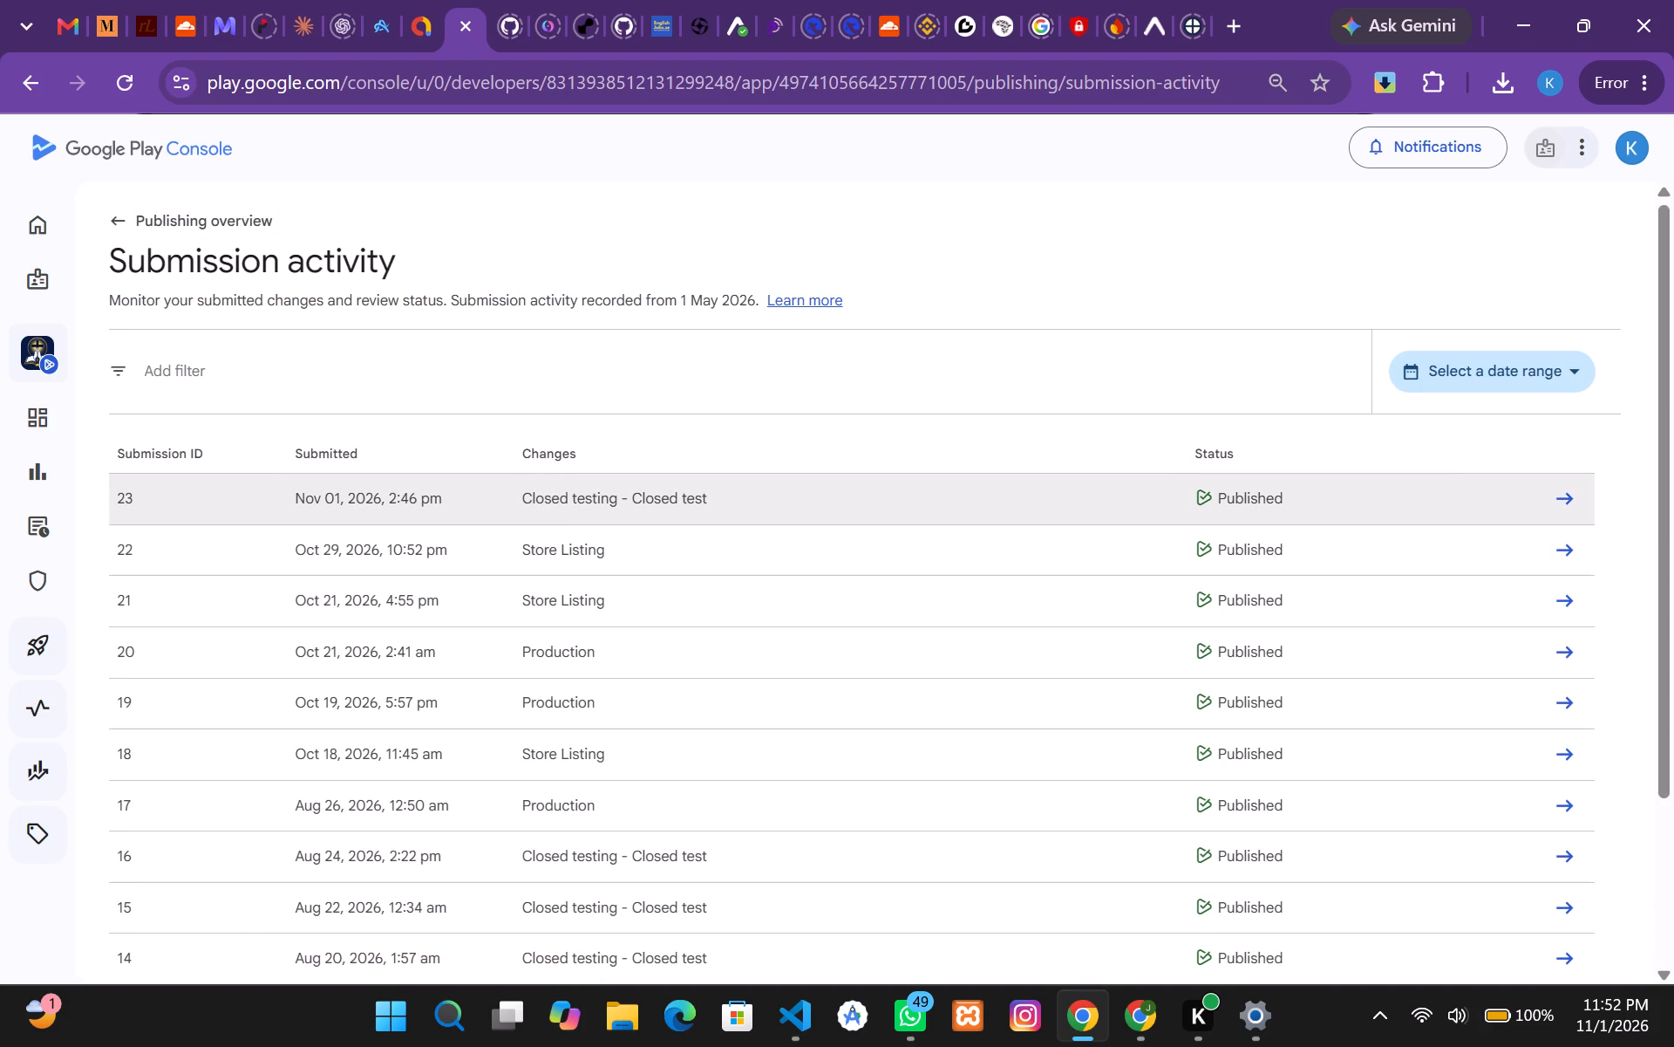
{"action": "scroll", "coordinate": [586, 501], "scroll_direction": "down", "scroll_amount": 1}
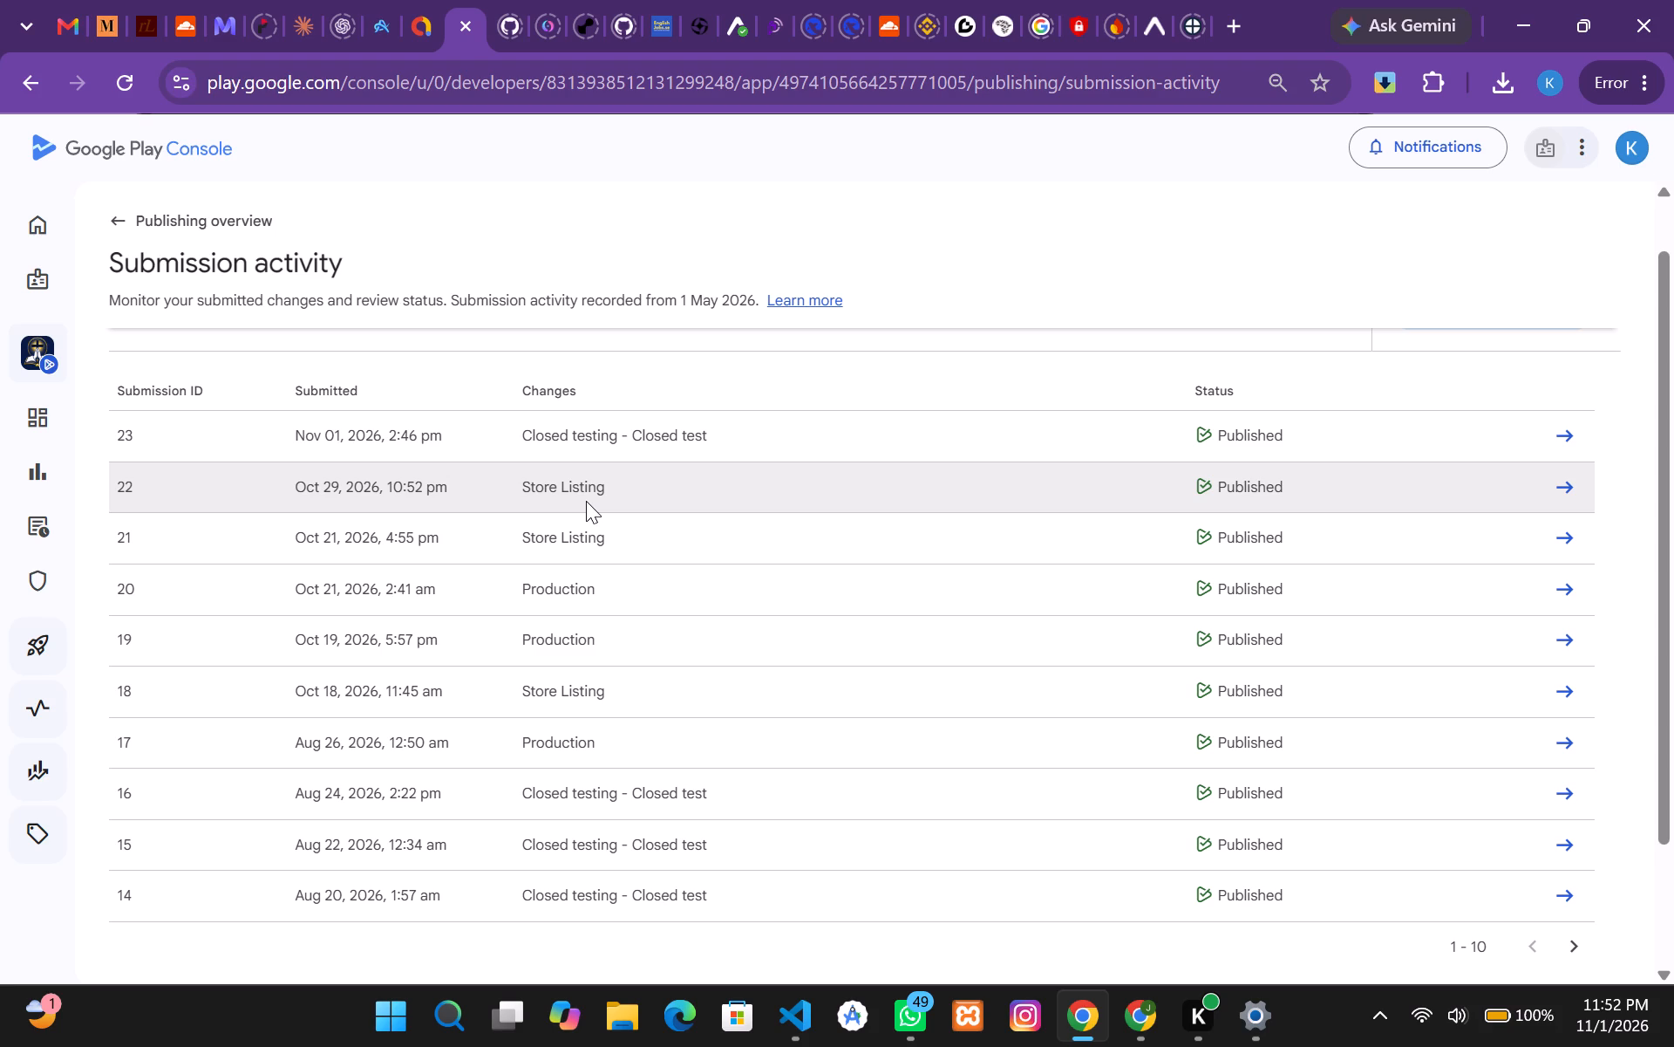
{"action": "scroll", "coordinate": [586, 501], "scroll_direction": "up", "scroll_amount": 1}
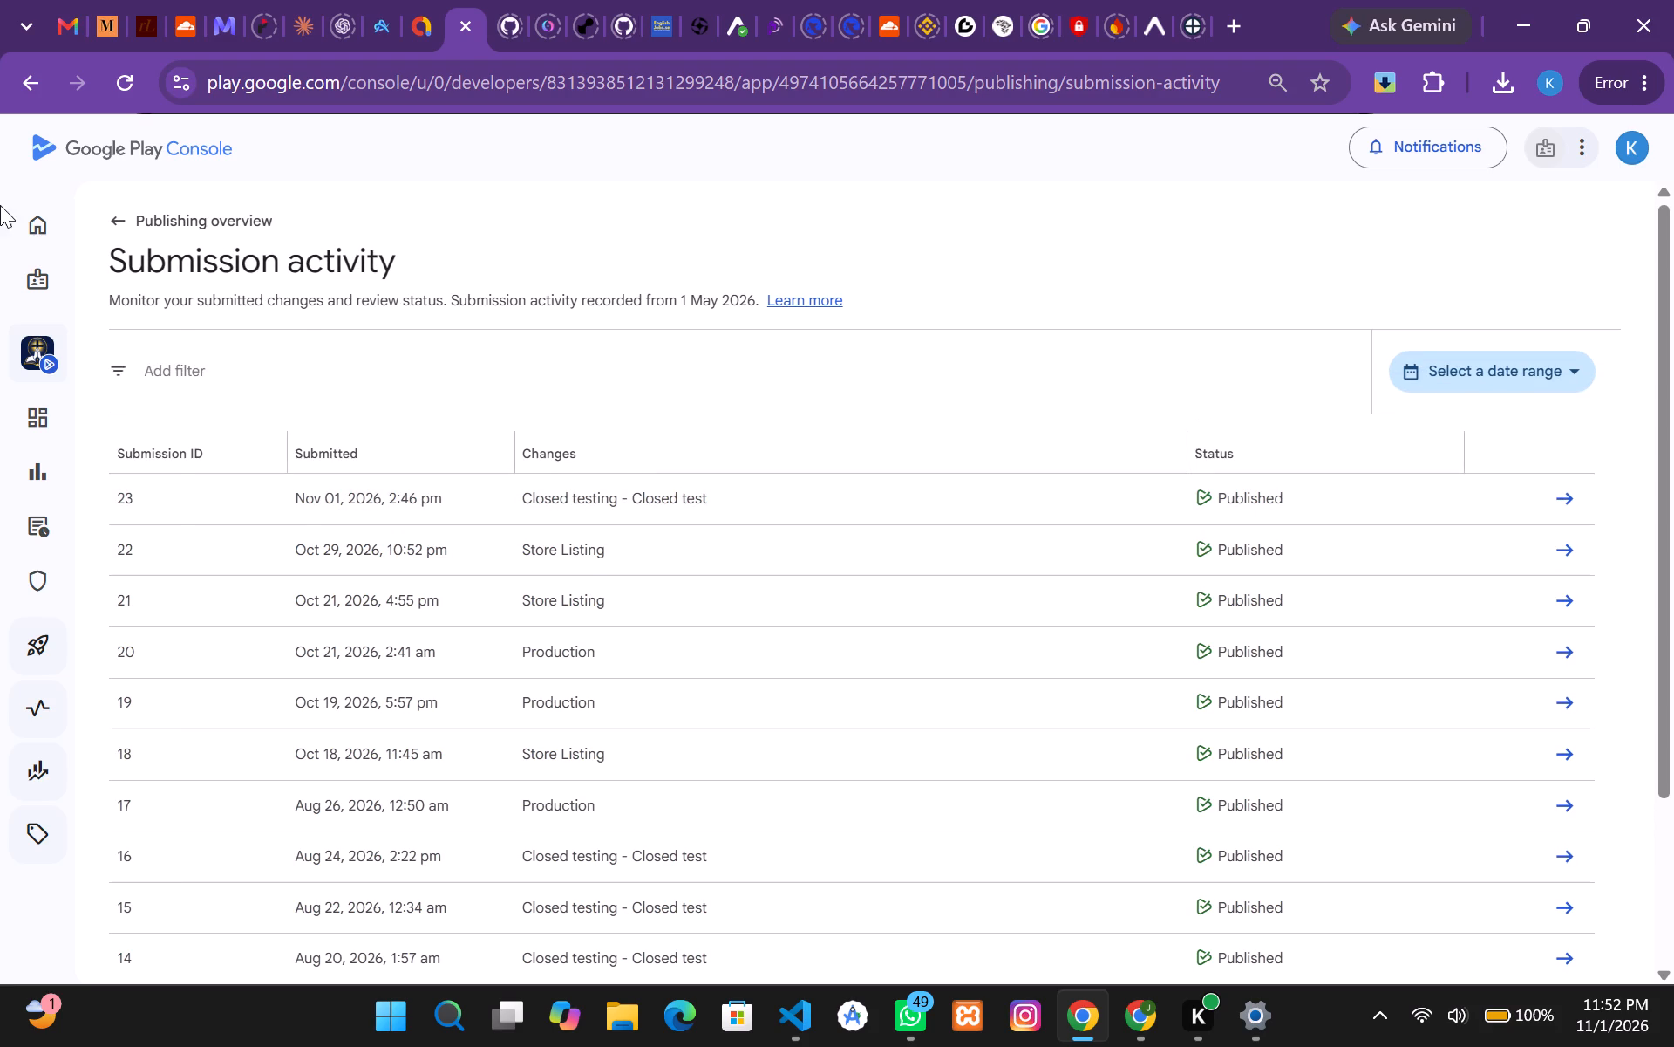
{"action": "left_click", "coordinate": [131, 212]}
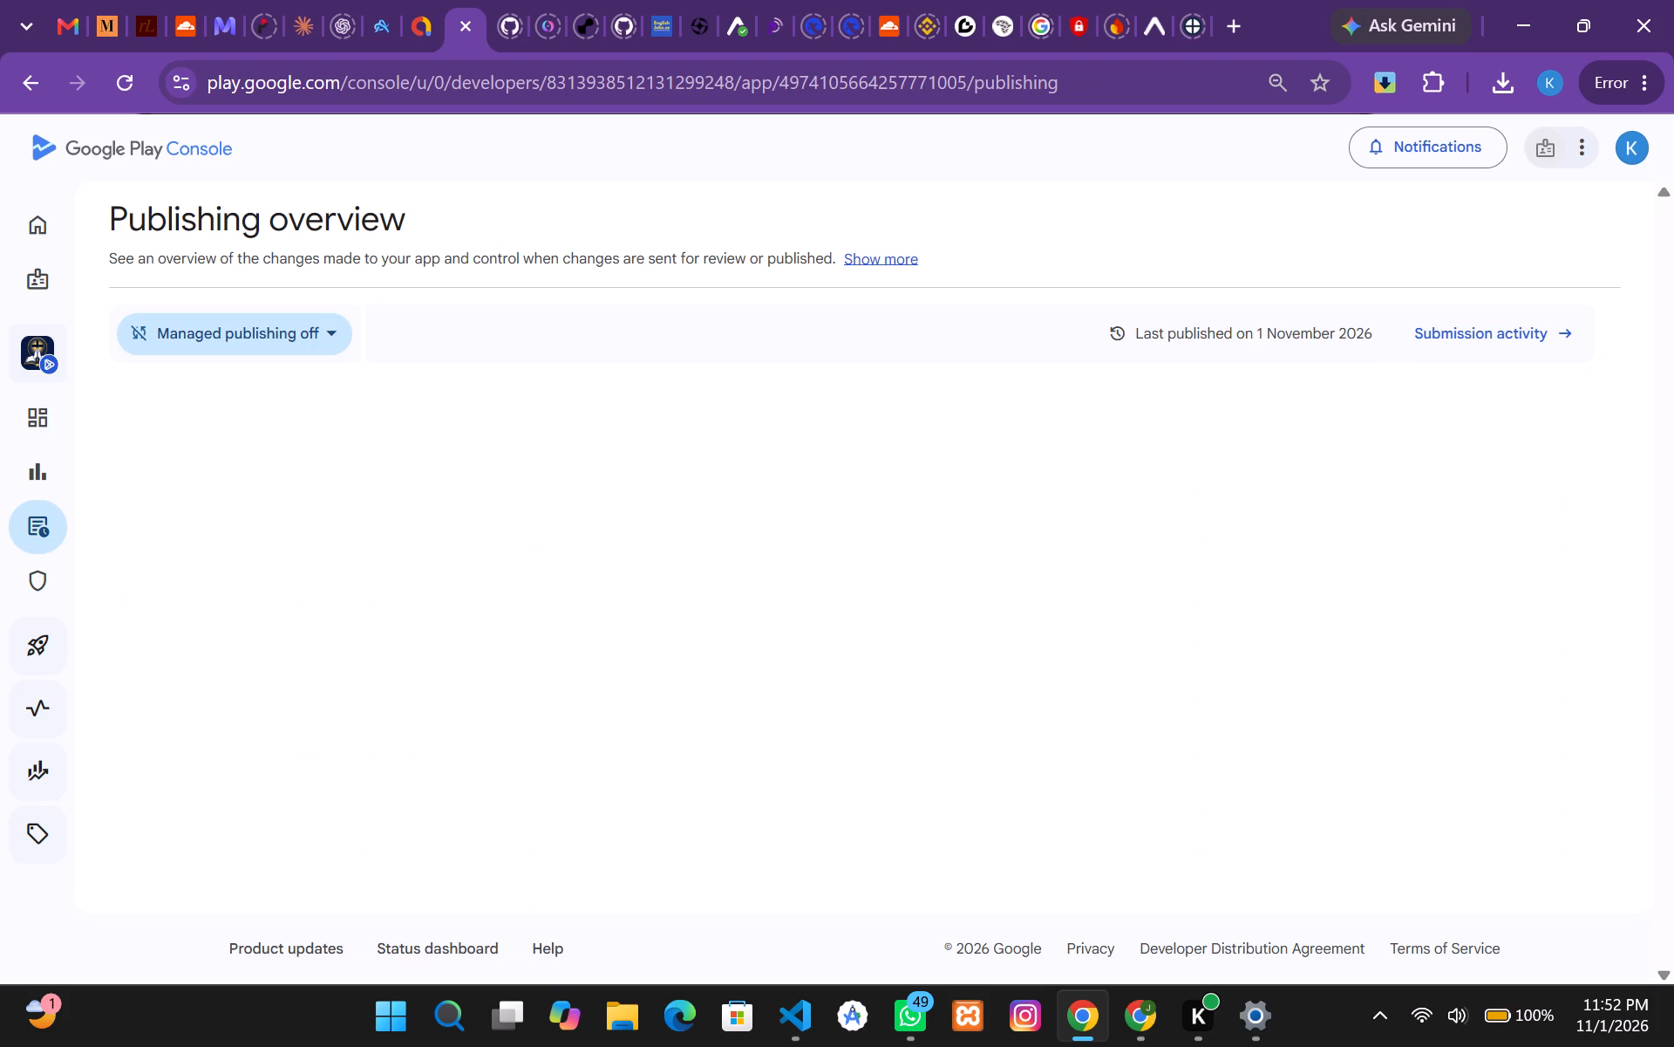
{"action": "left_click", "coordinate": [131, 212]}
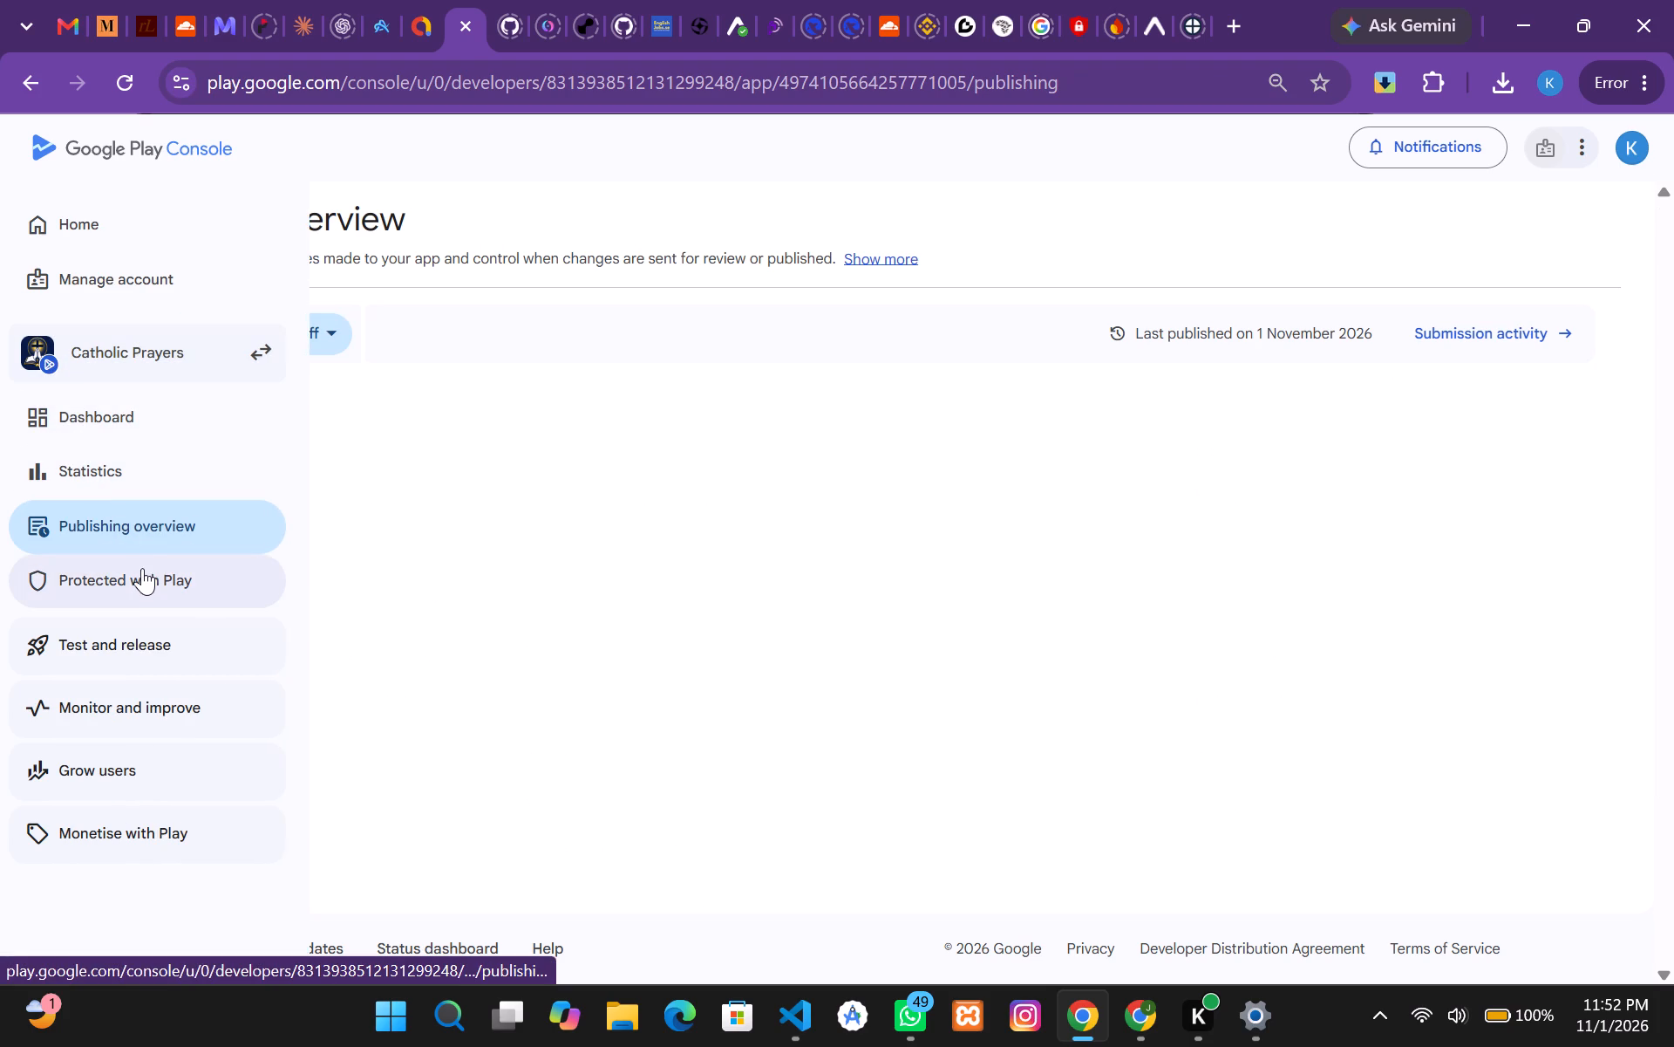
Examine the Protected with Play page for Catholic Prayers, including the automatic protection settings, without changing anything.
{"action": "left_click", "coordinate": [143, 572]}
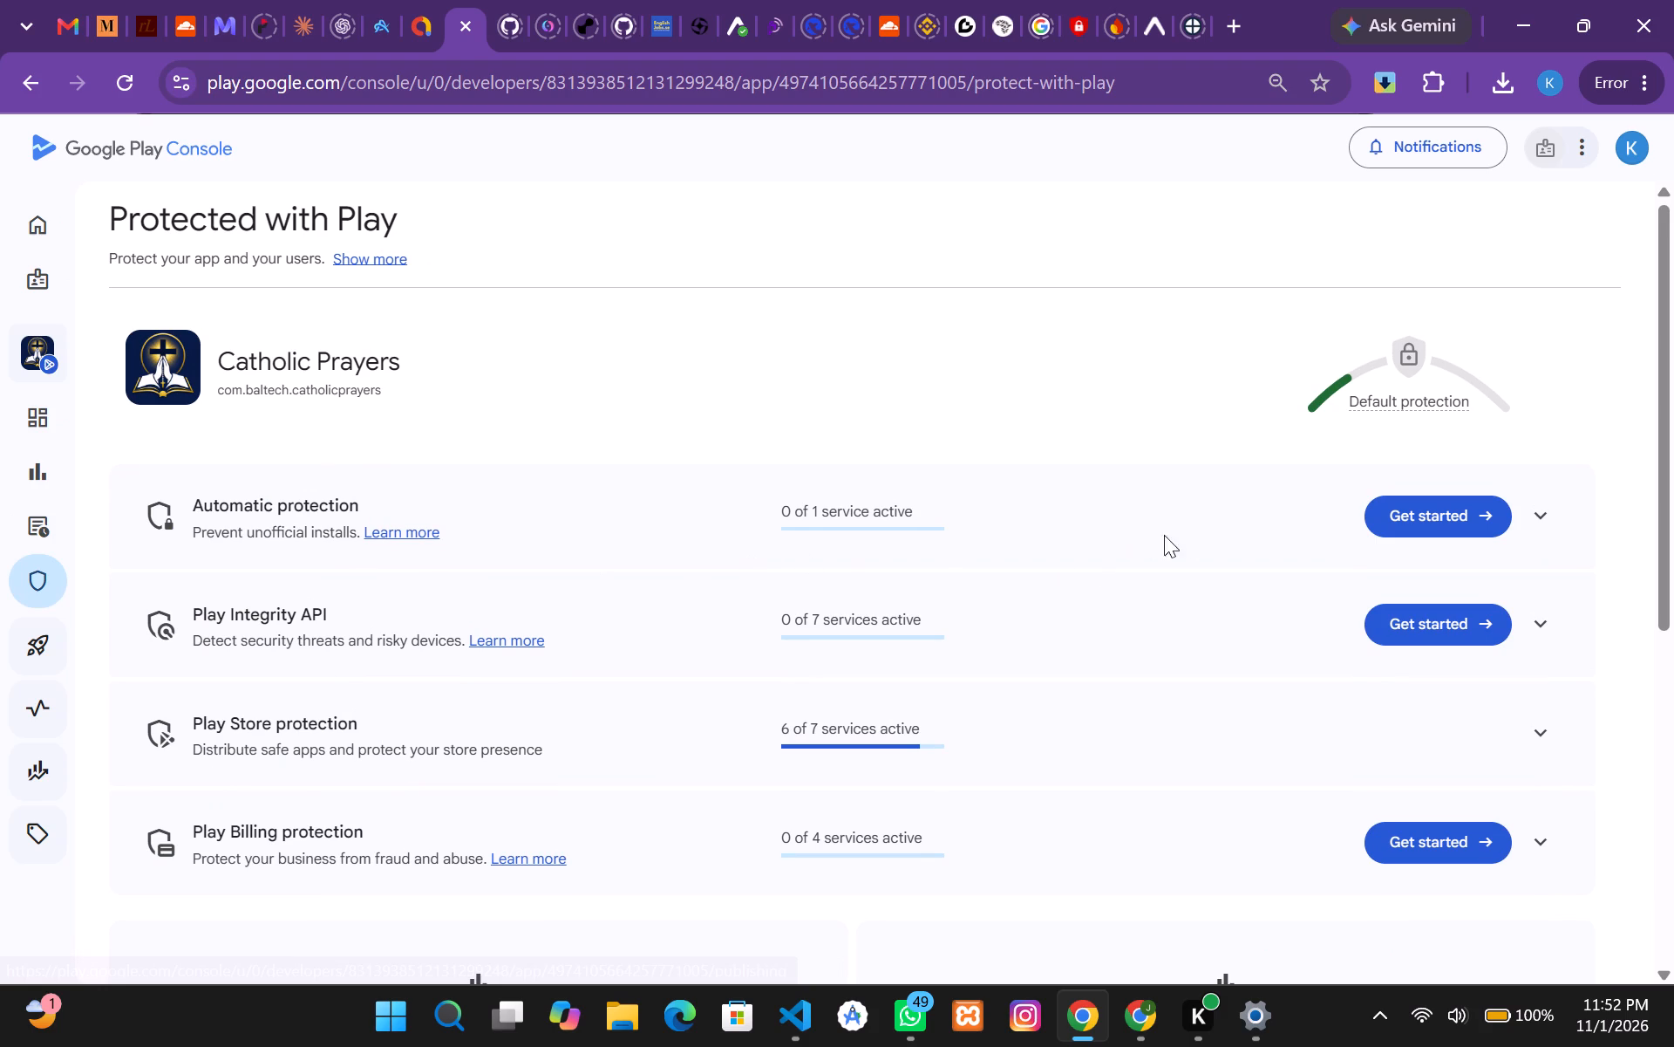
{"action": "left_click", "coordinate": [1401, 512]}
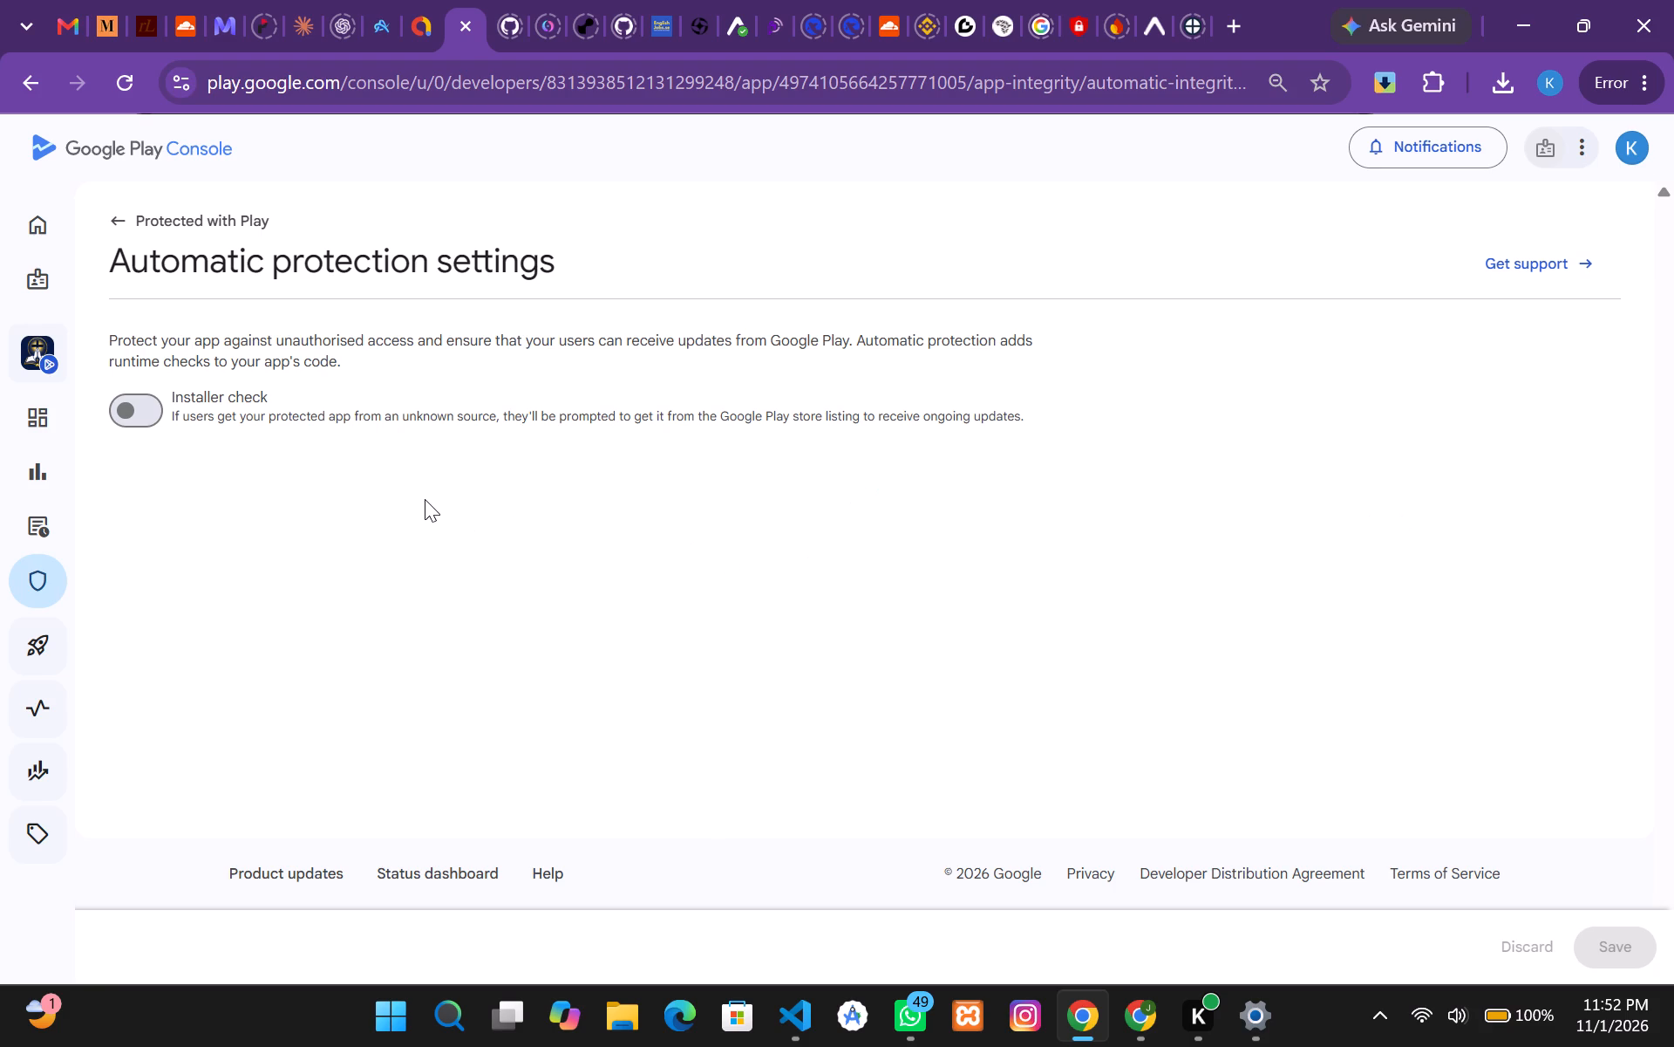
{"action": "left_click", "coordinate": [29, 87]}
{"action": "scroll", "coordinate": [727, 683], "scroll_direction": "down", "scroll_amount": 1}
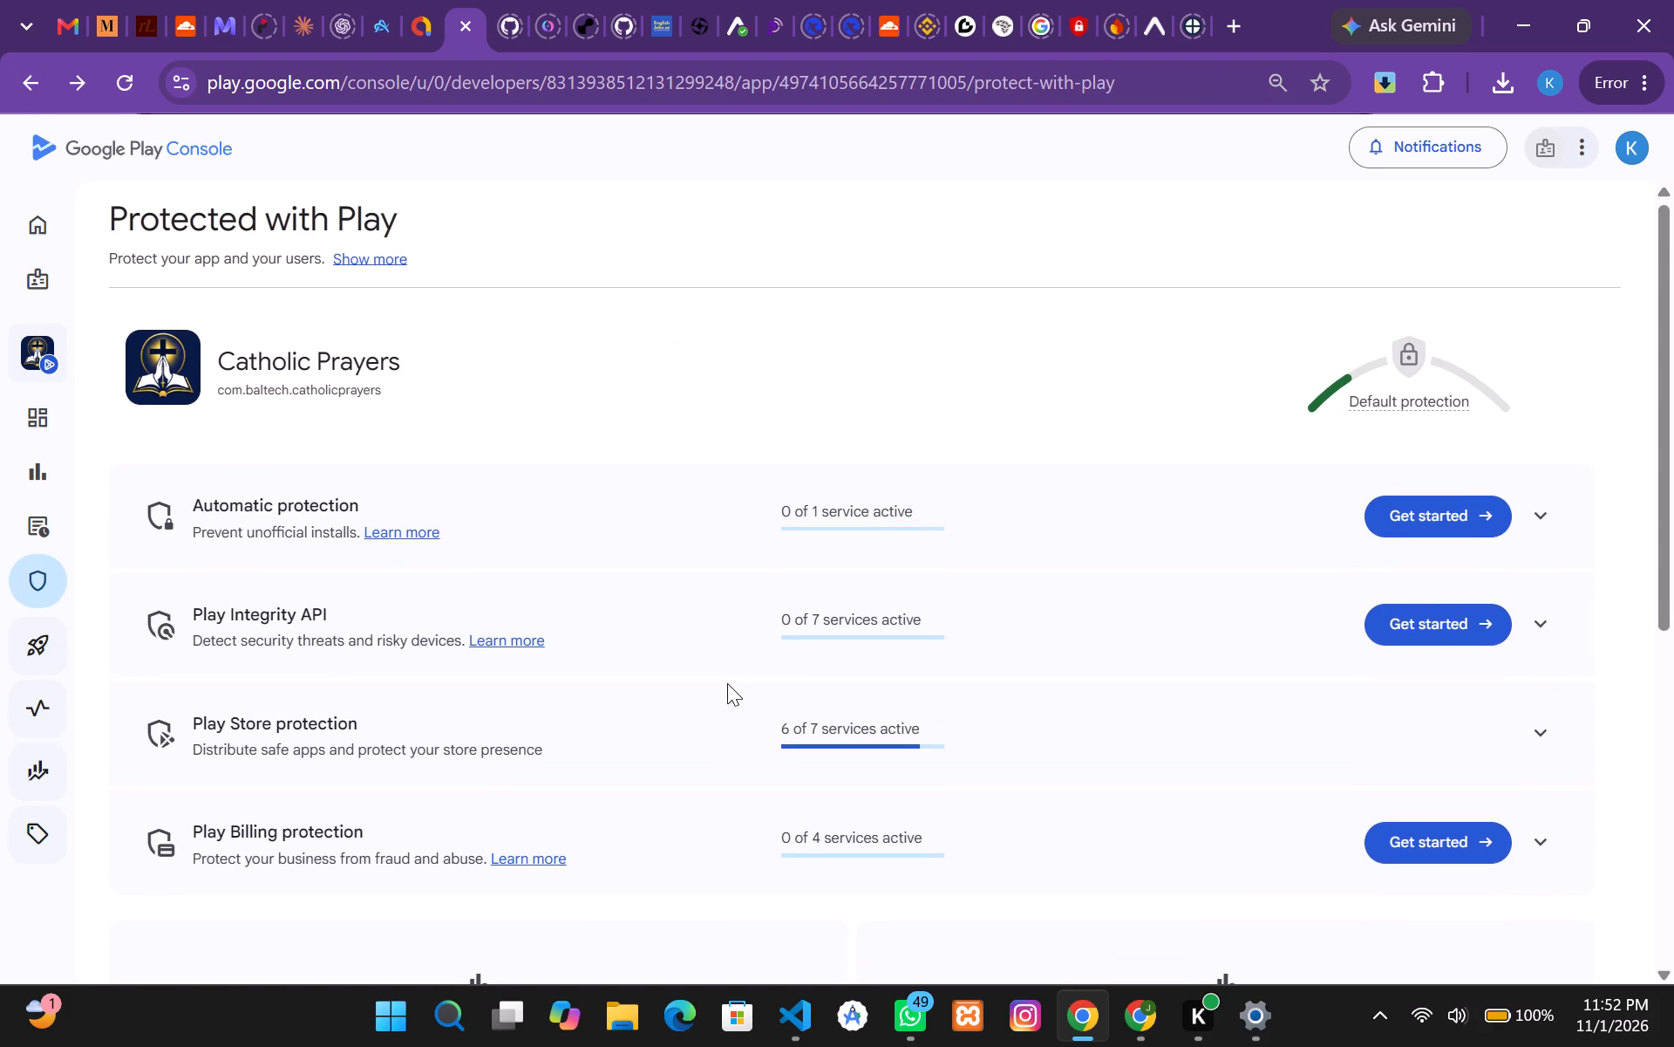
{"action": "scroll", "coordinate": [727, 683], "scroll_direction": "down", "scroll_amount": 3}
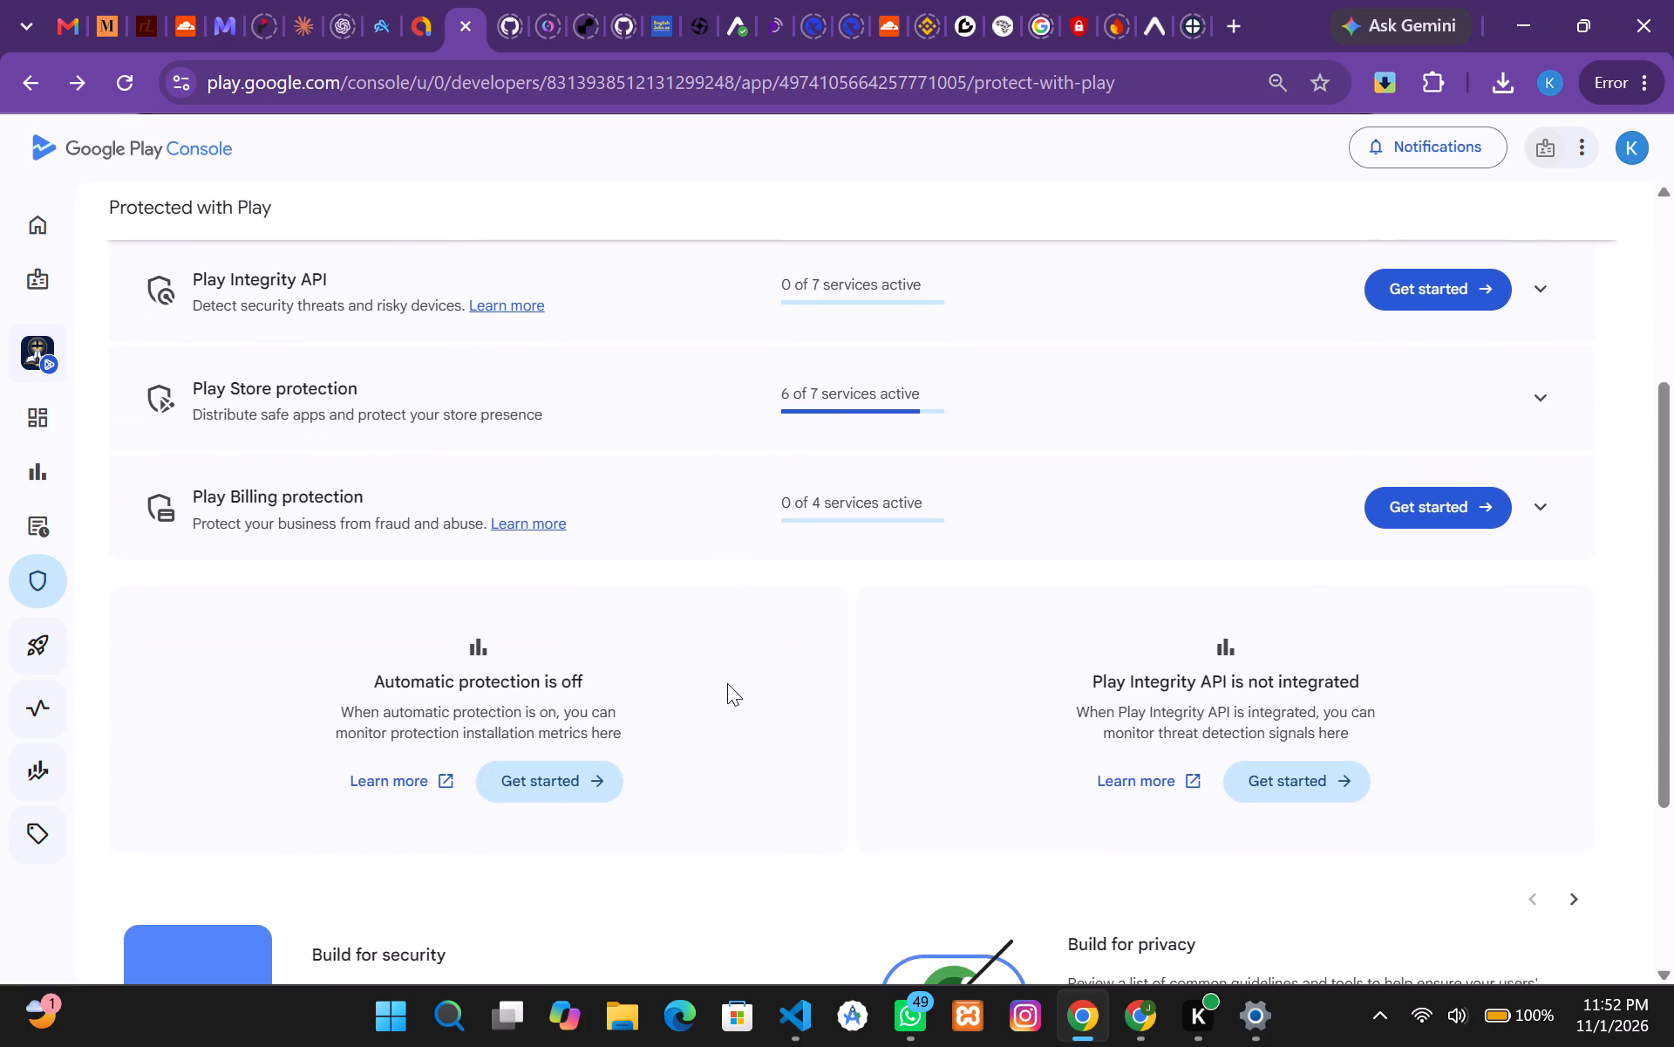
{"action": "scroll", "coordinate": [727, 683], "scroll_direction": "down", "scroll_amount": 4}
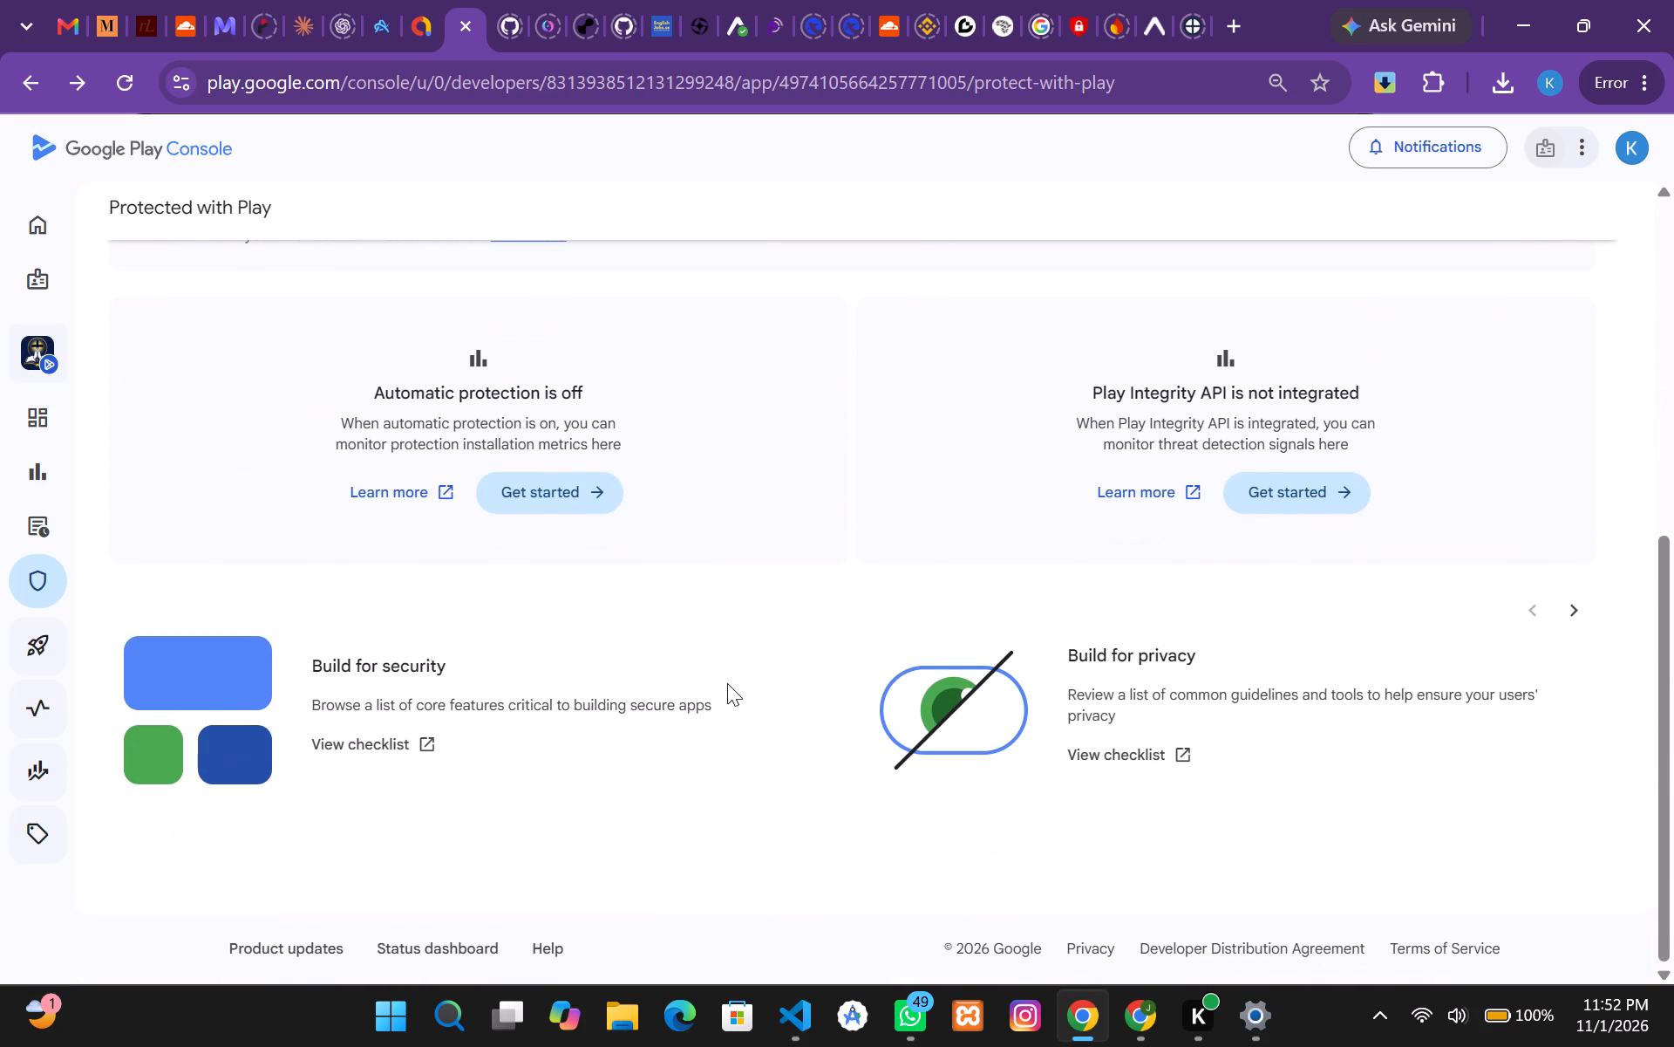
{"action": "scroll", "coordinate": [727, 683], "scroll_direction": "down", "scroll_amount": 1}
{"action": "scroll", "coordinate": [400, 561], "scroll_direction": "up", "scroll_amount": 3}
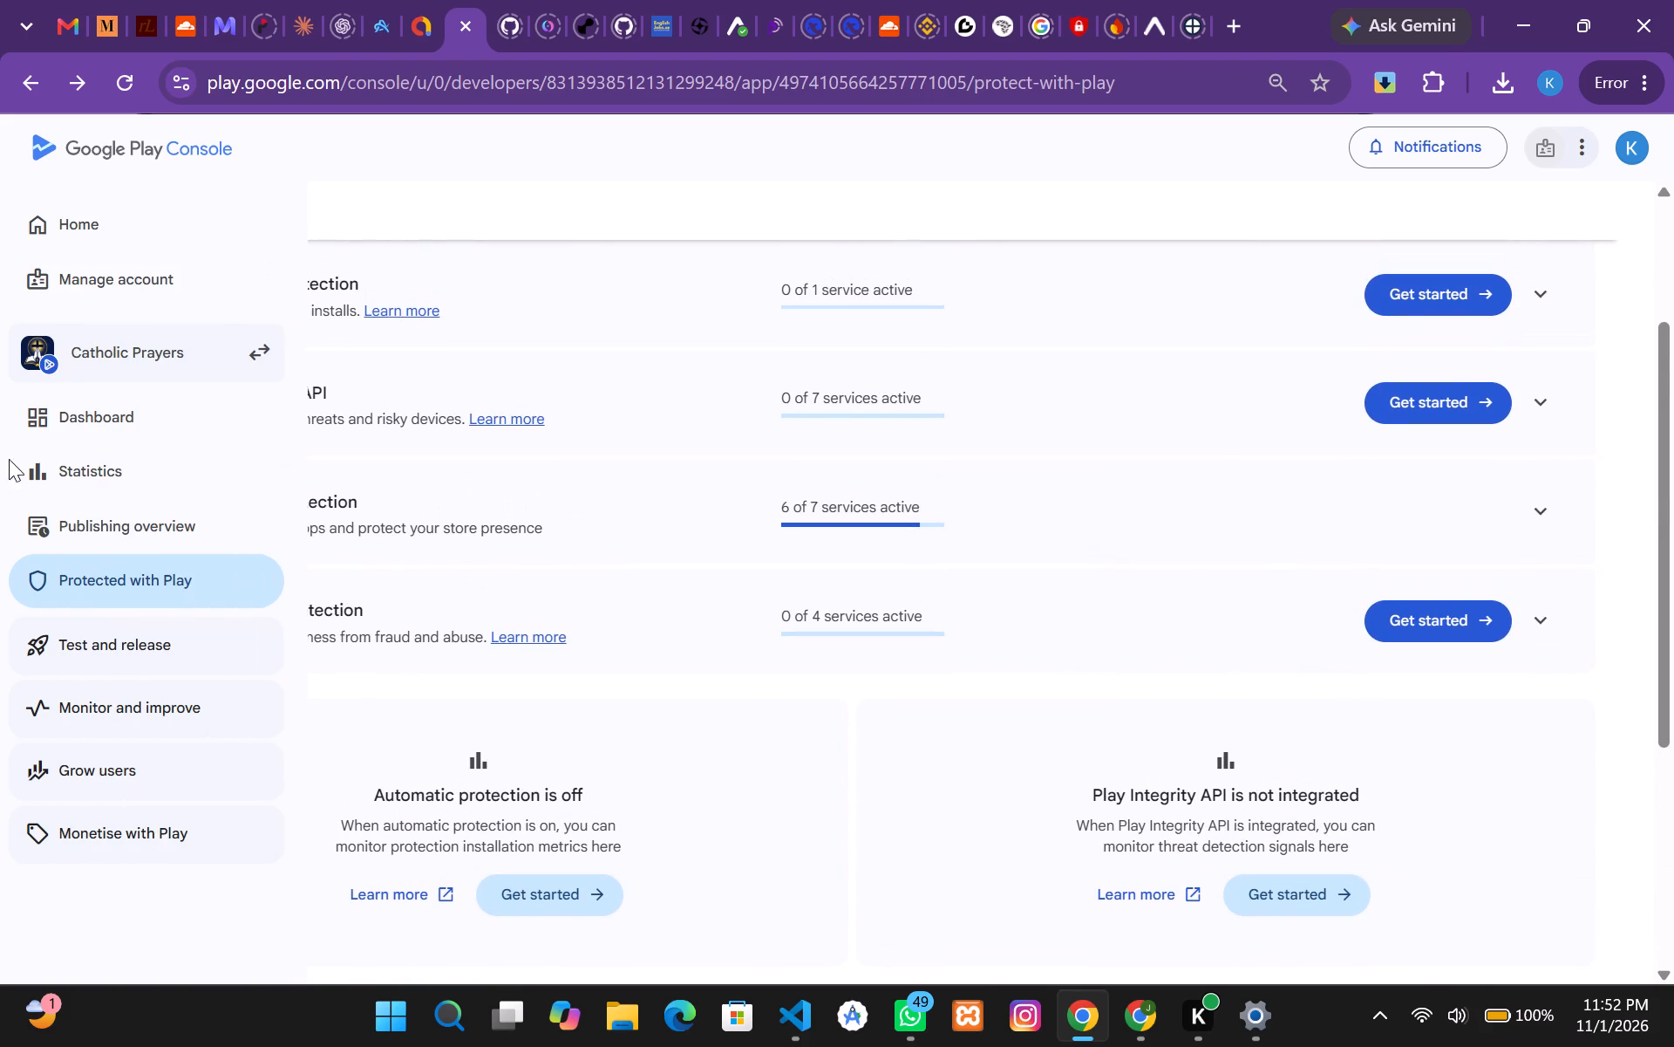
Examine the app's installed audience statistics by country, covering the time series, change analysis and data table.
{"action": "left_click", "coordinate": [64, 475]}
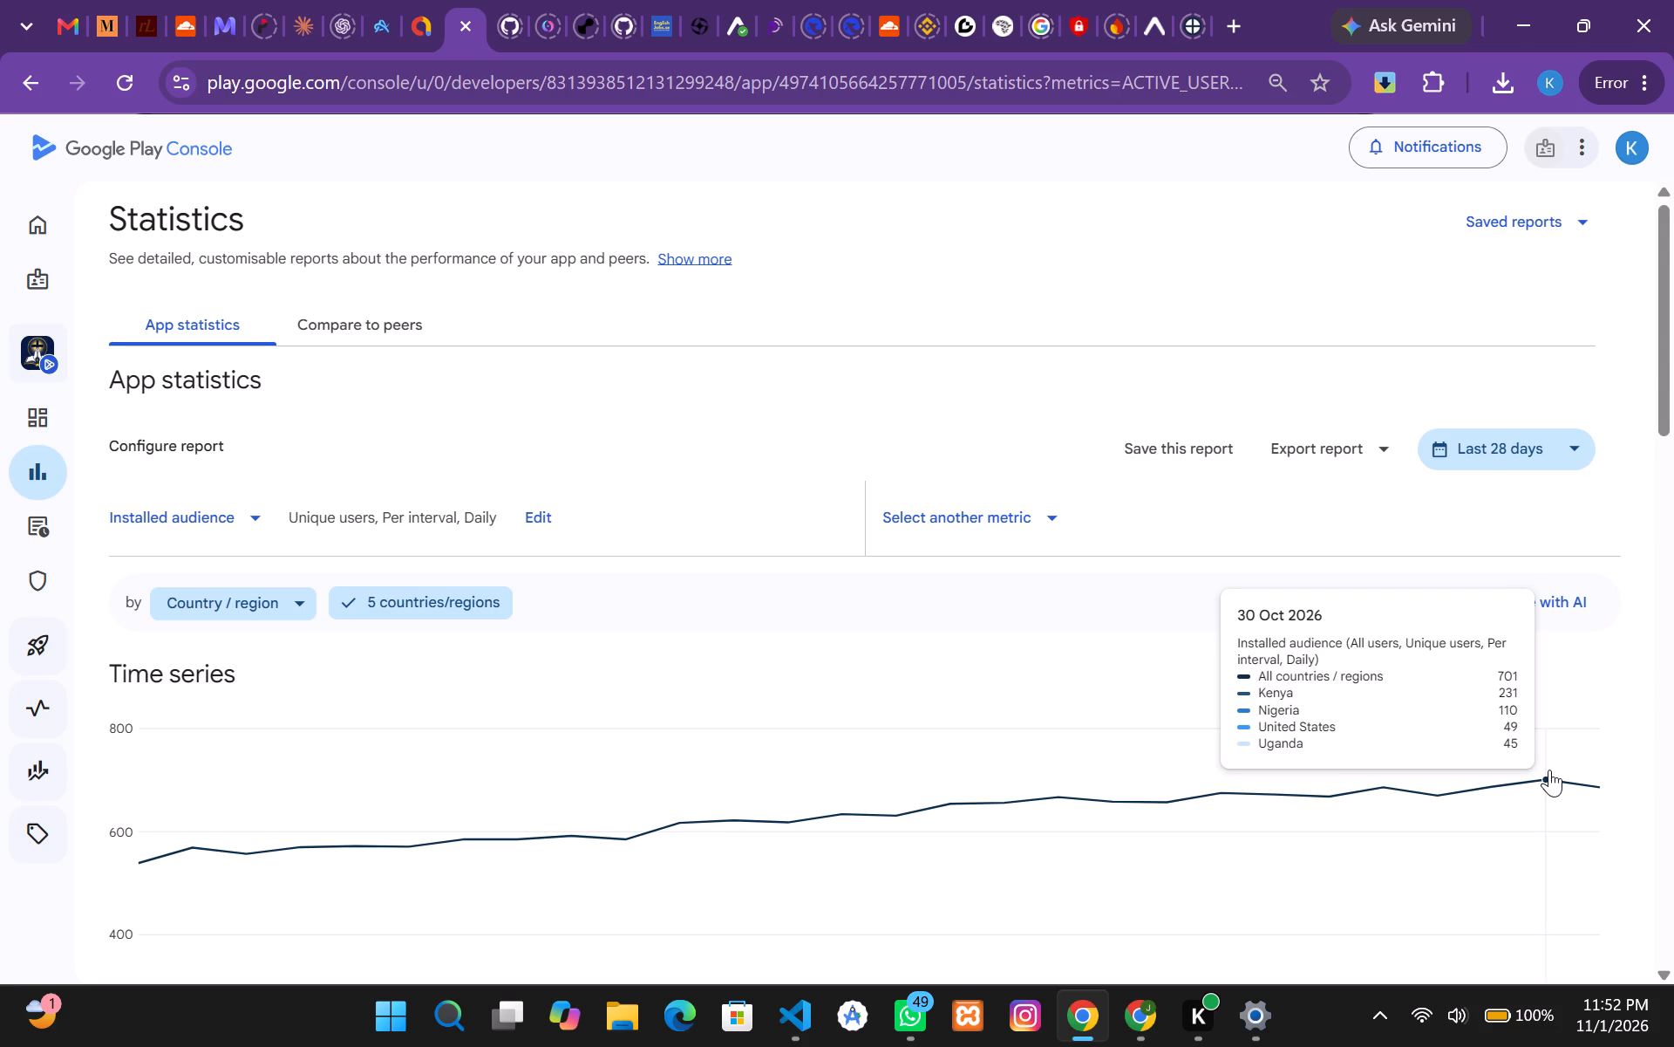
{"action": "scroll", "coordinate": [985, 712], "scroll_direction": "down", "scroll_amount": 2}
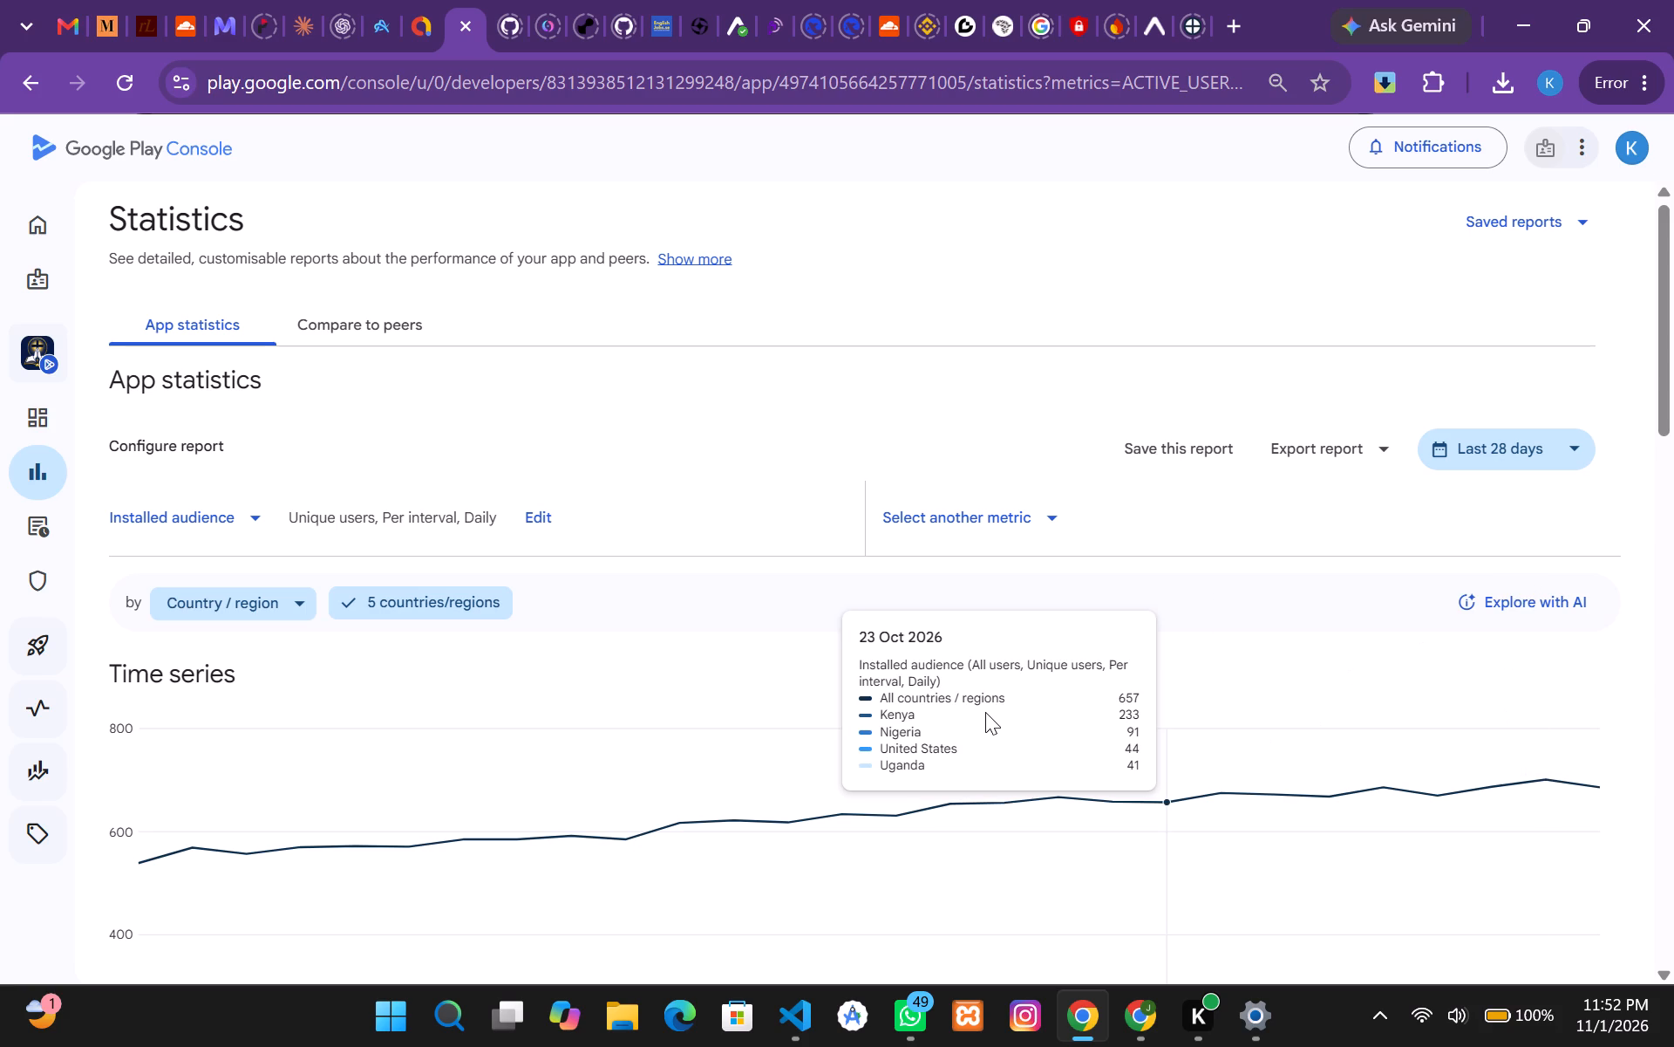
{"action": "scroll", "coordinate": [985, 712], "scroll_direction": "down", "scroll_amount": 2}
{"action": "scroll", "coordinate": [795, 674], "scroll_direction": "down", "scroll_amount": 2}
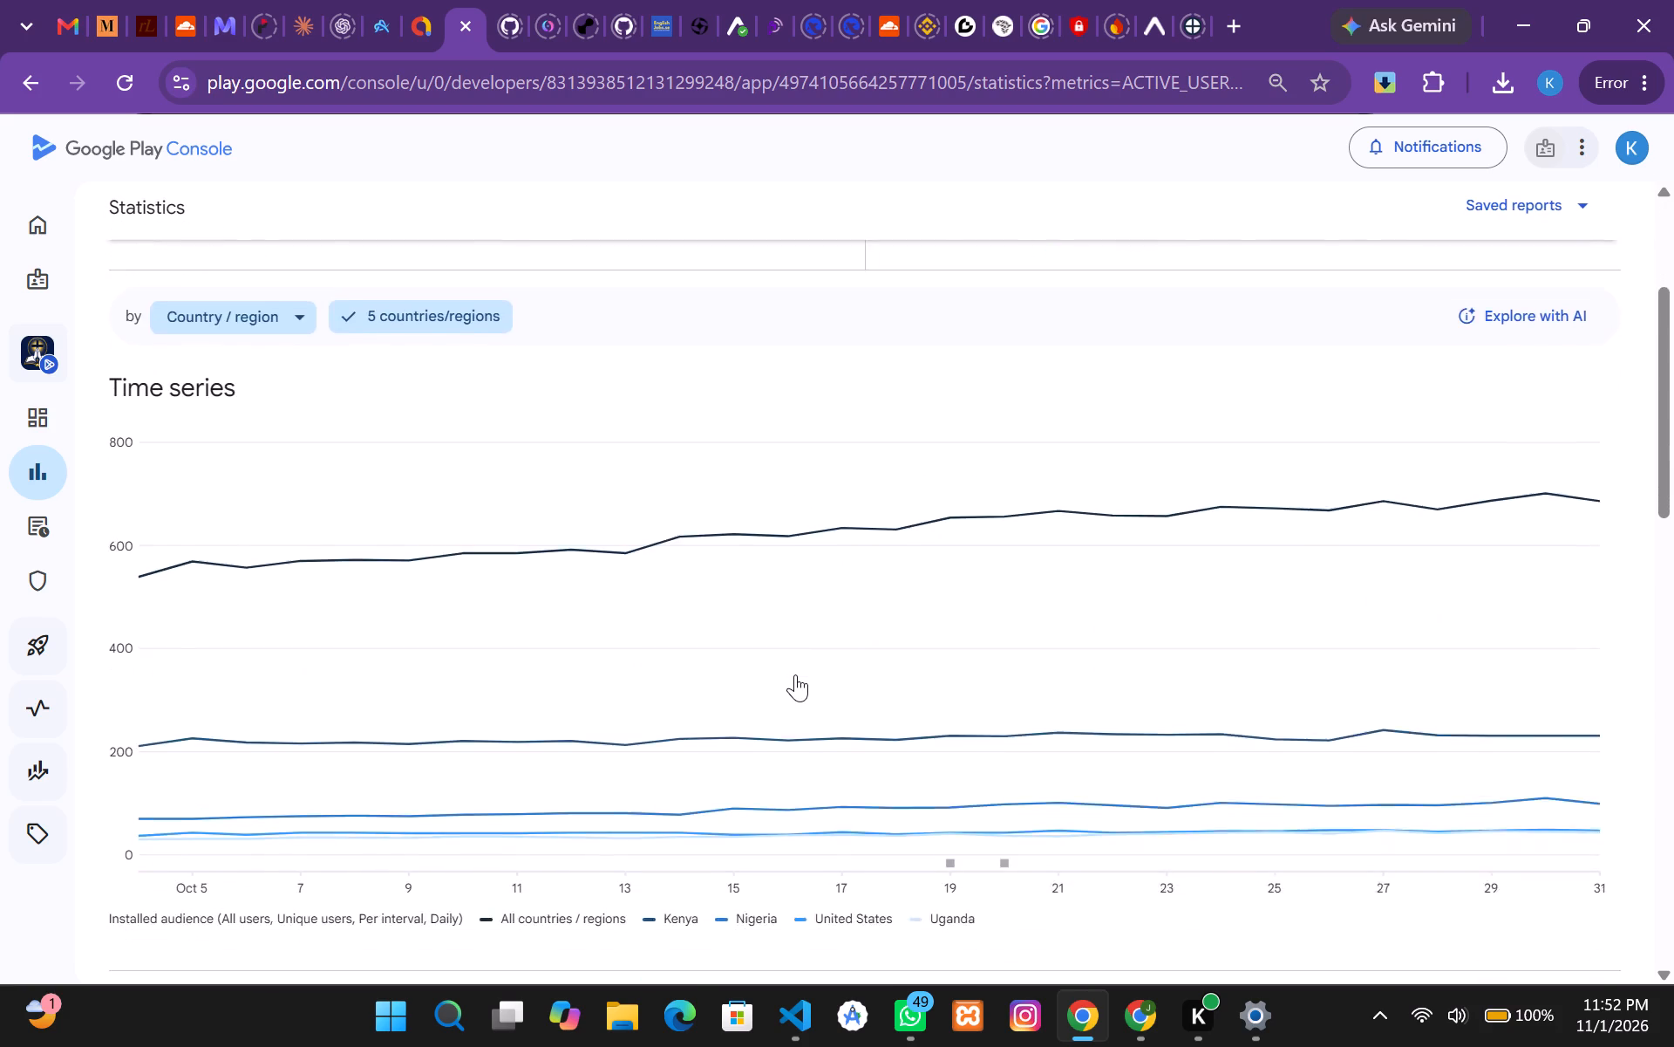
{"action": "scroll", "coordinate": [795, 674], "scroll_direction": "down", "scroll_amount": 4}
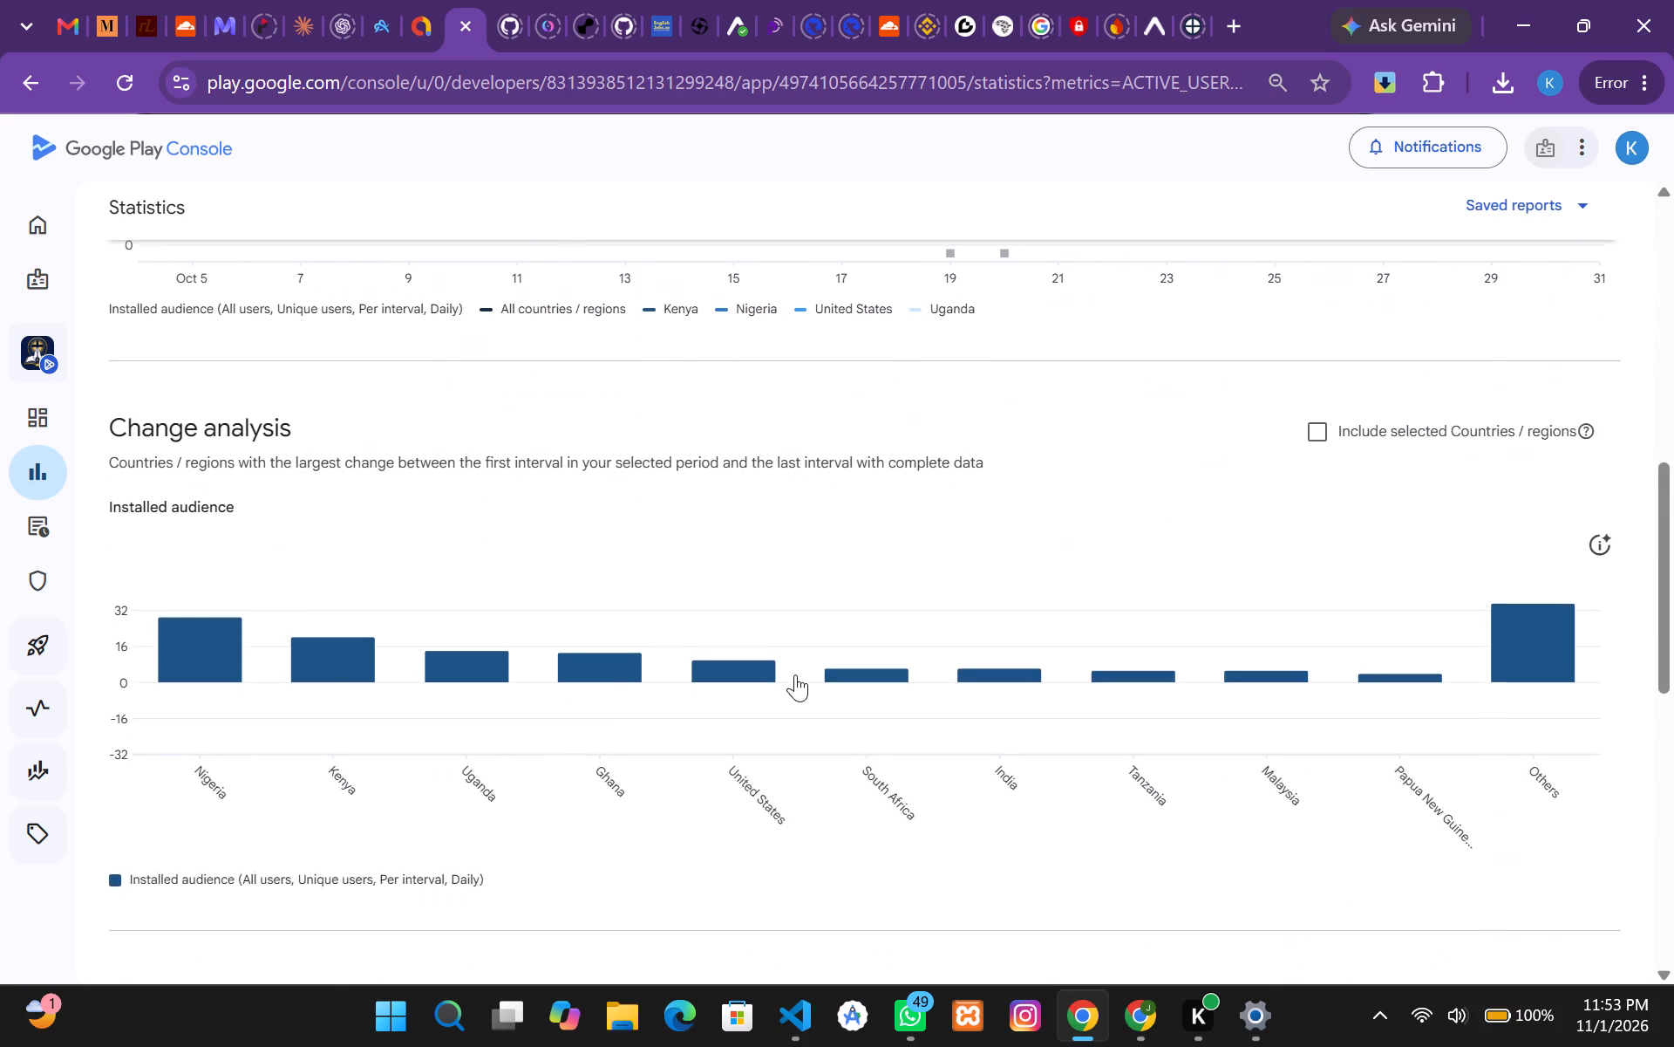
{"action": "scroll", "coordinate": [795, 674], "scroll_direction": "down", "scroll_amount": 1}
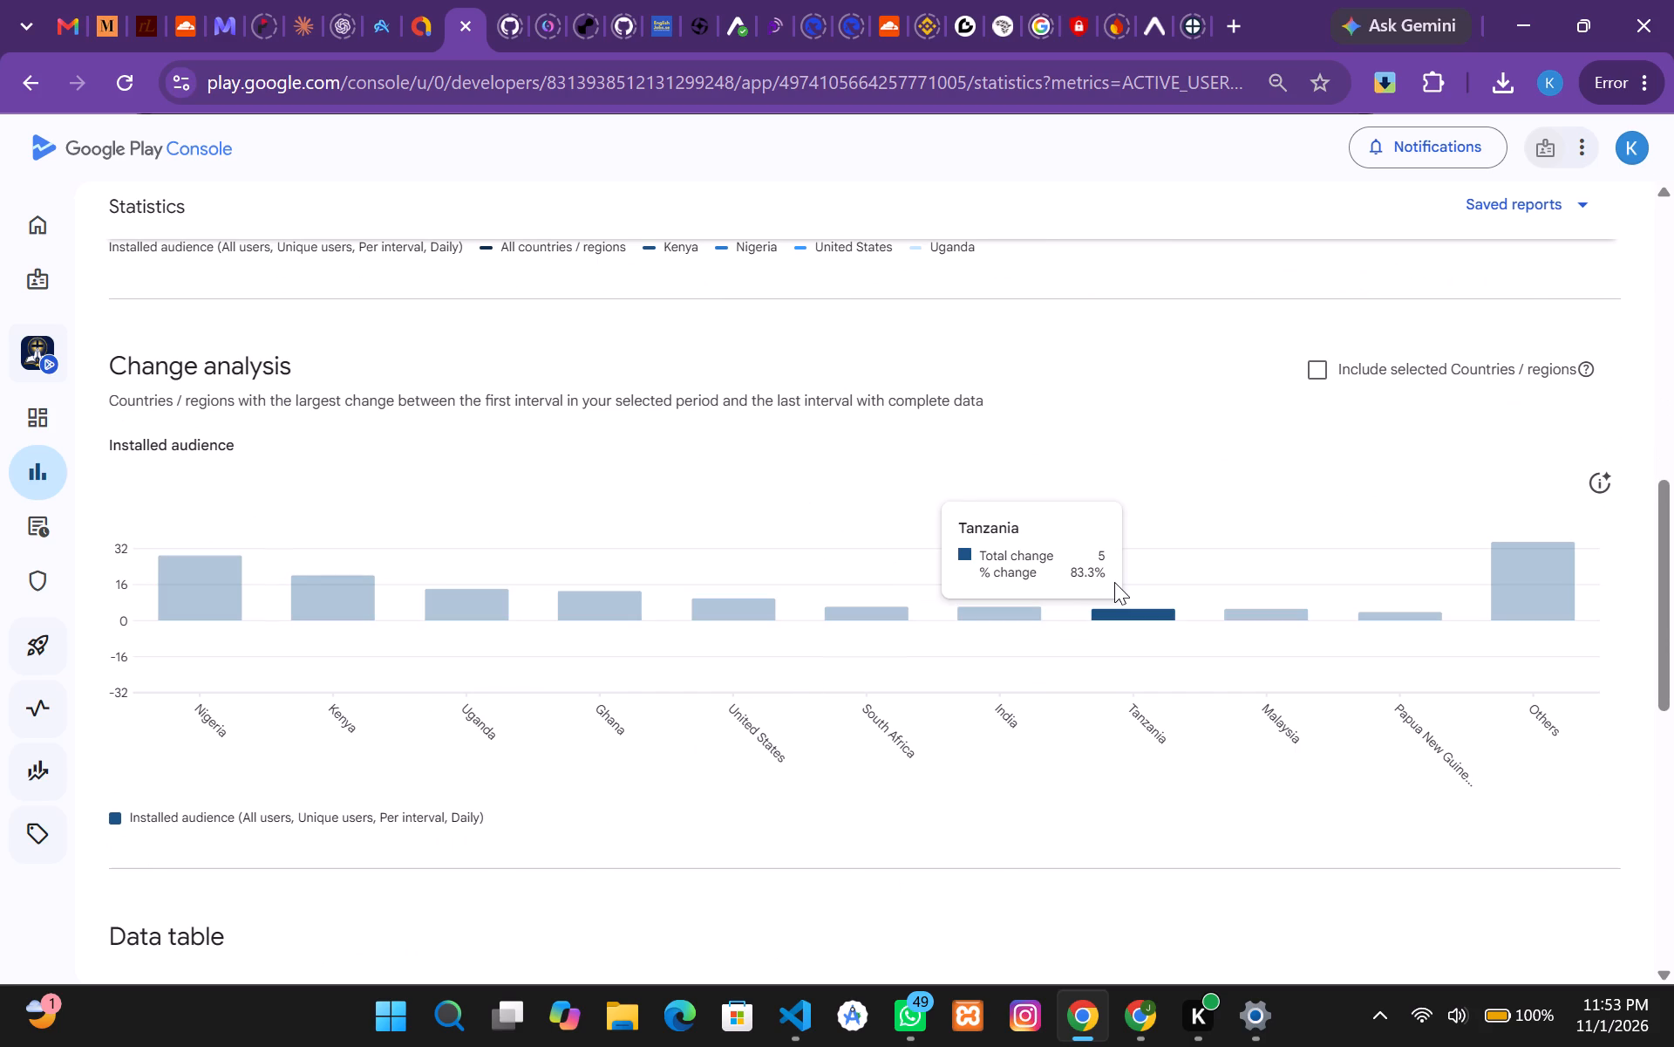
{"action": "scroll", "coordinate": [756, 683], "scroll_direction": "down", "scroll_amount": 3}
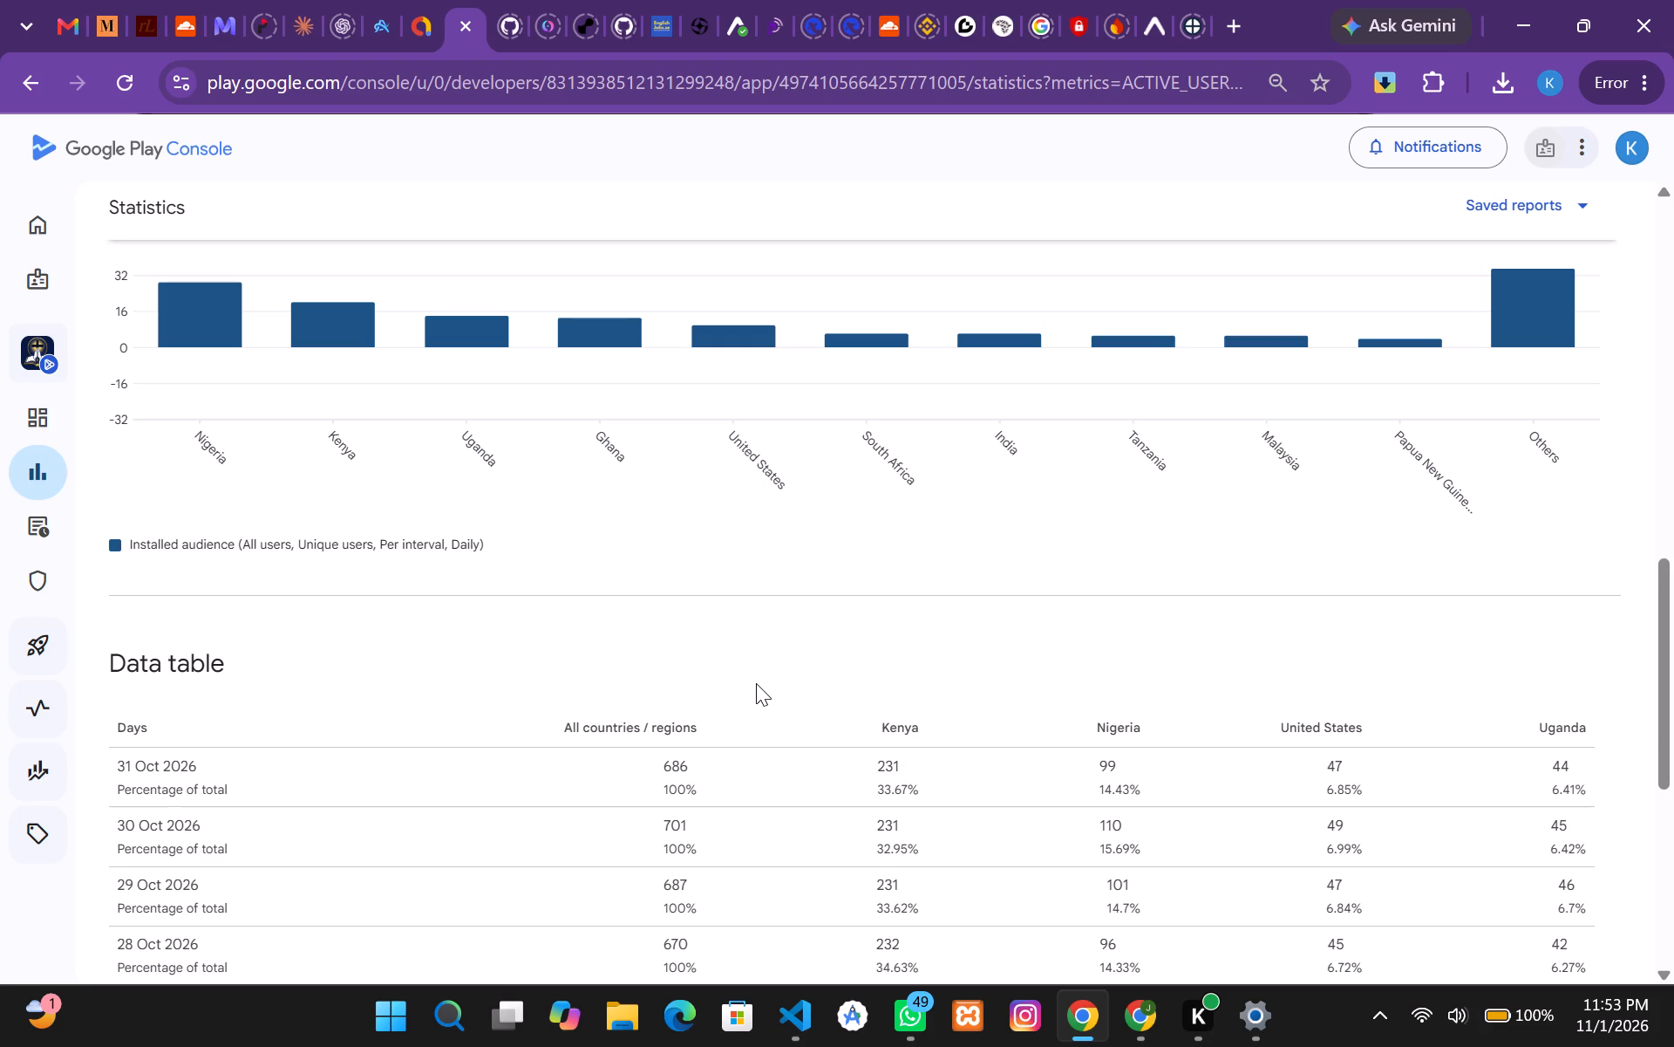
{"action": "scroll", "coordinate": [756, 683], "scroll_direction": "up", "scroll_amount": 3}
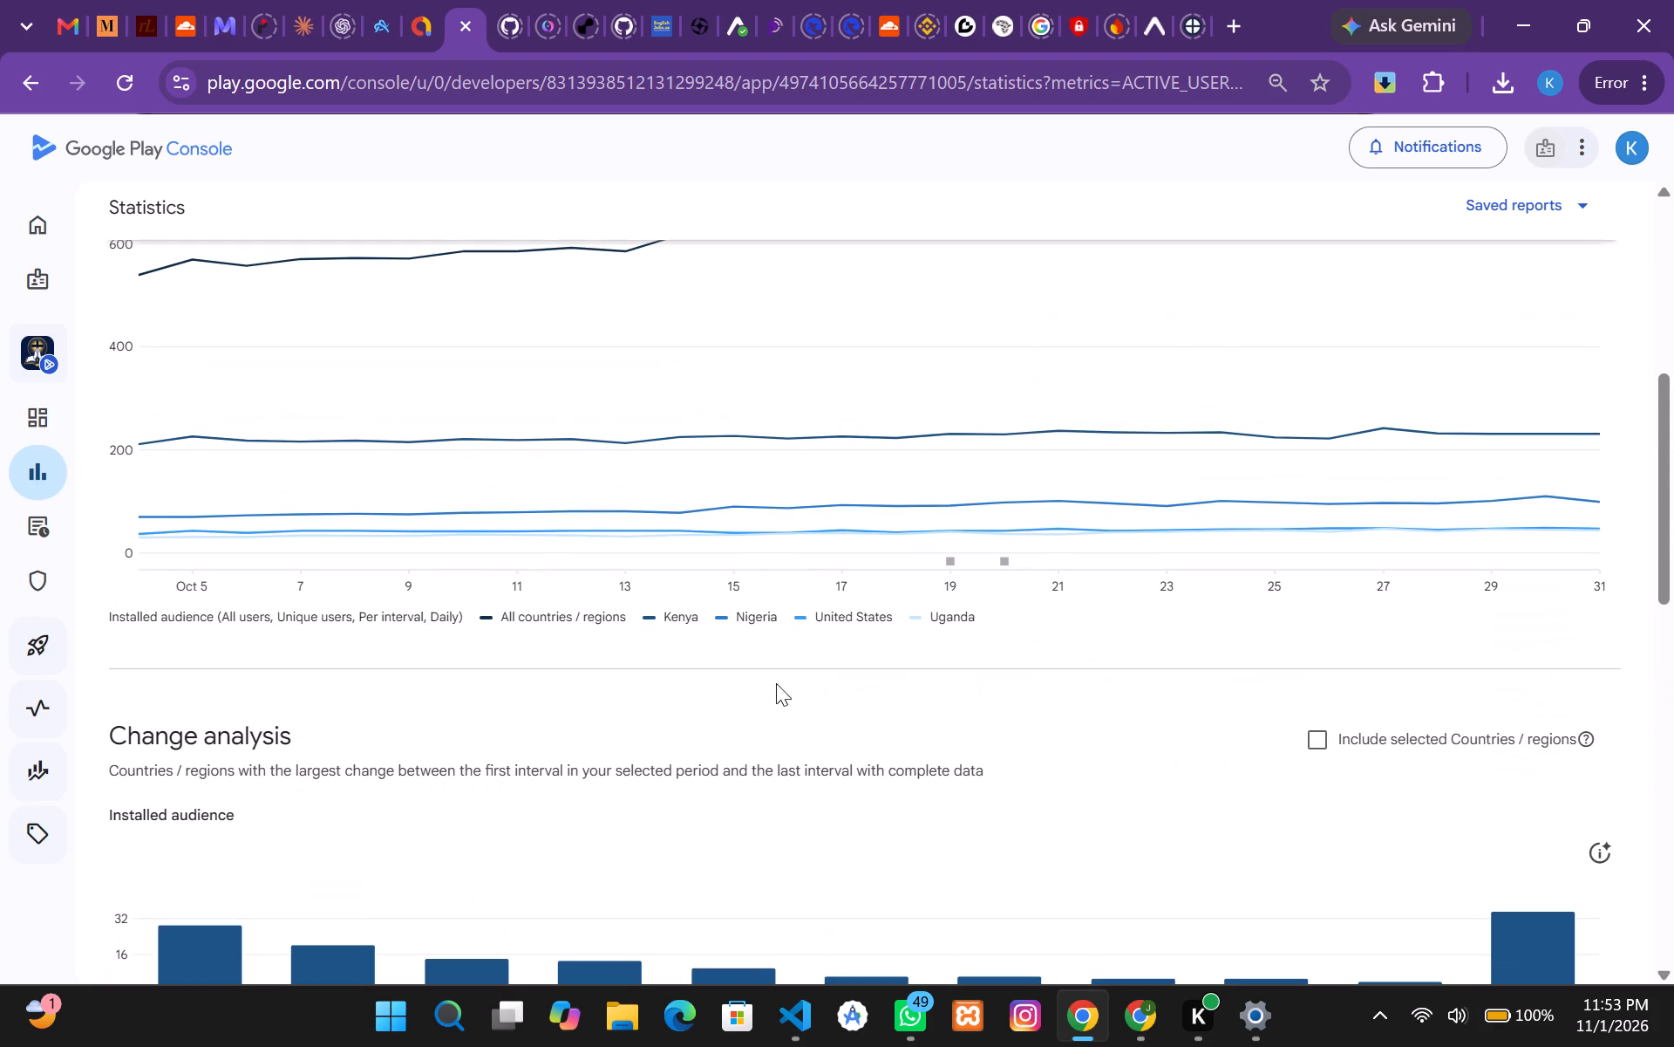
{"action": "scroll", "coordinate": [975, 796], "scroll_direction": "up", "scroll_amount": 4}
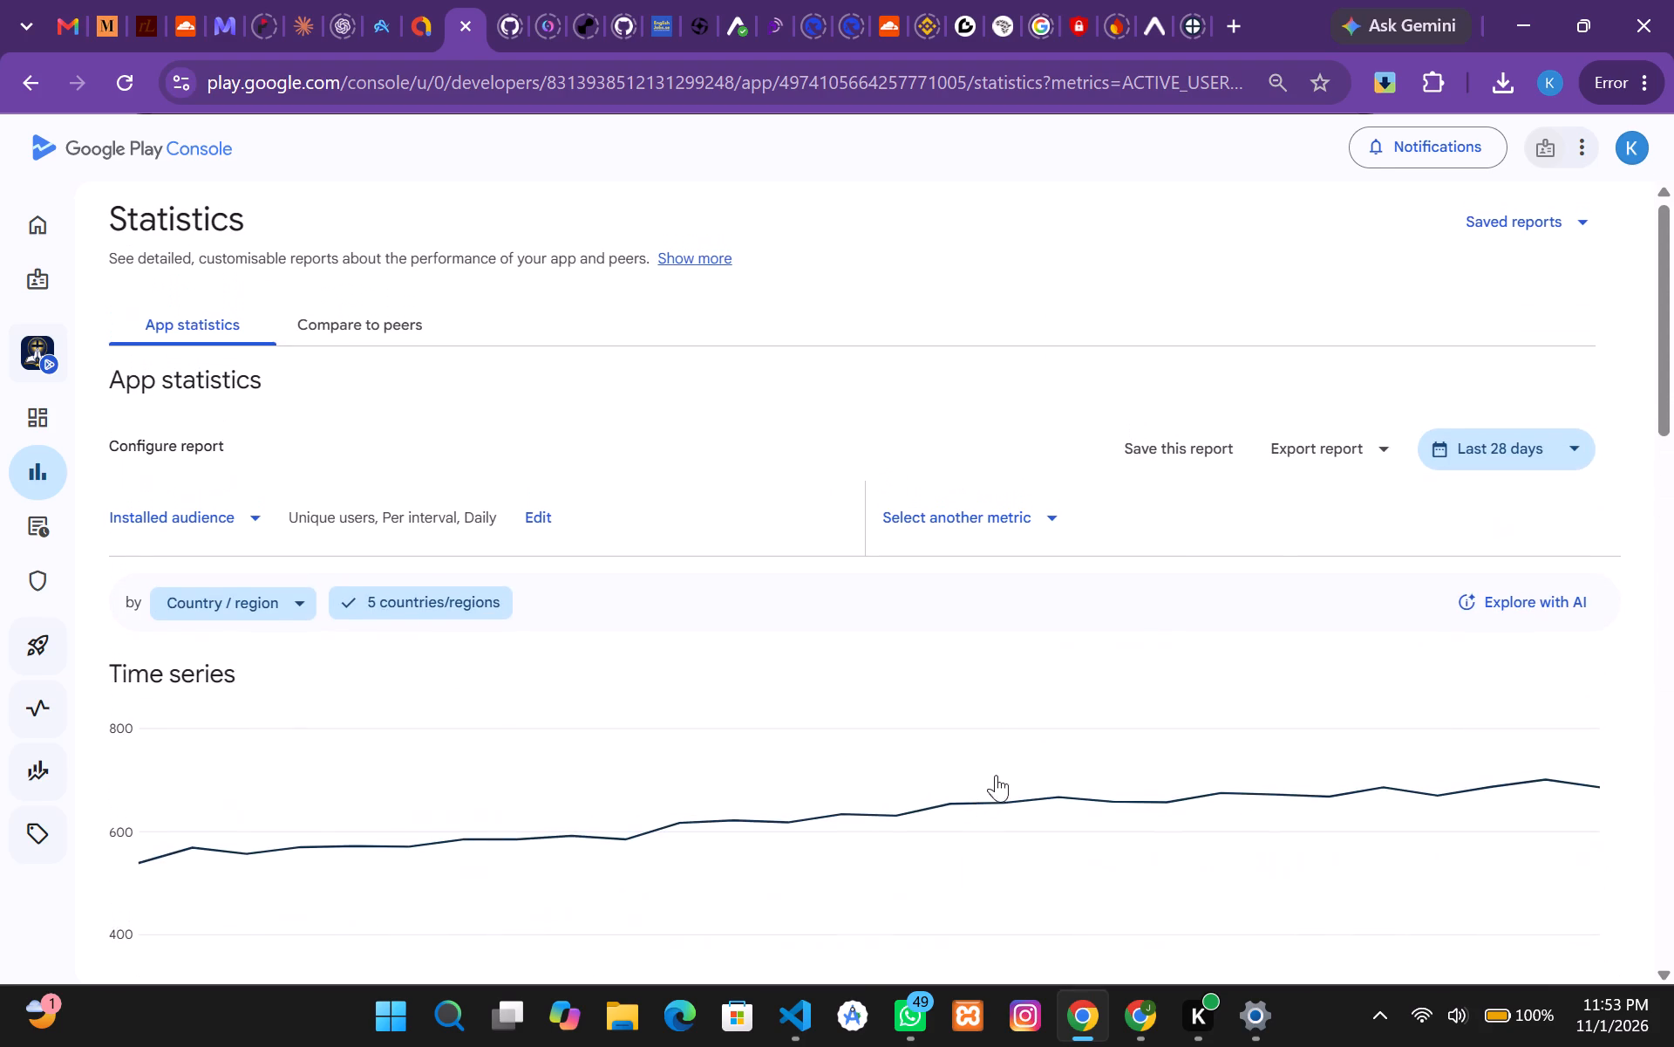
Set the statistics date range to the last 180 days and examine the installed audience time series and change analysis.
{"action": "left_click", "coordinate": [1443, 462]}
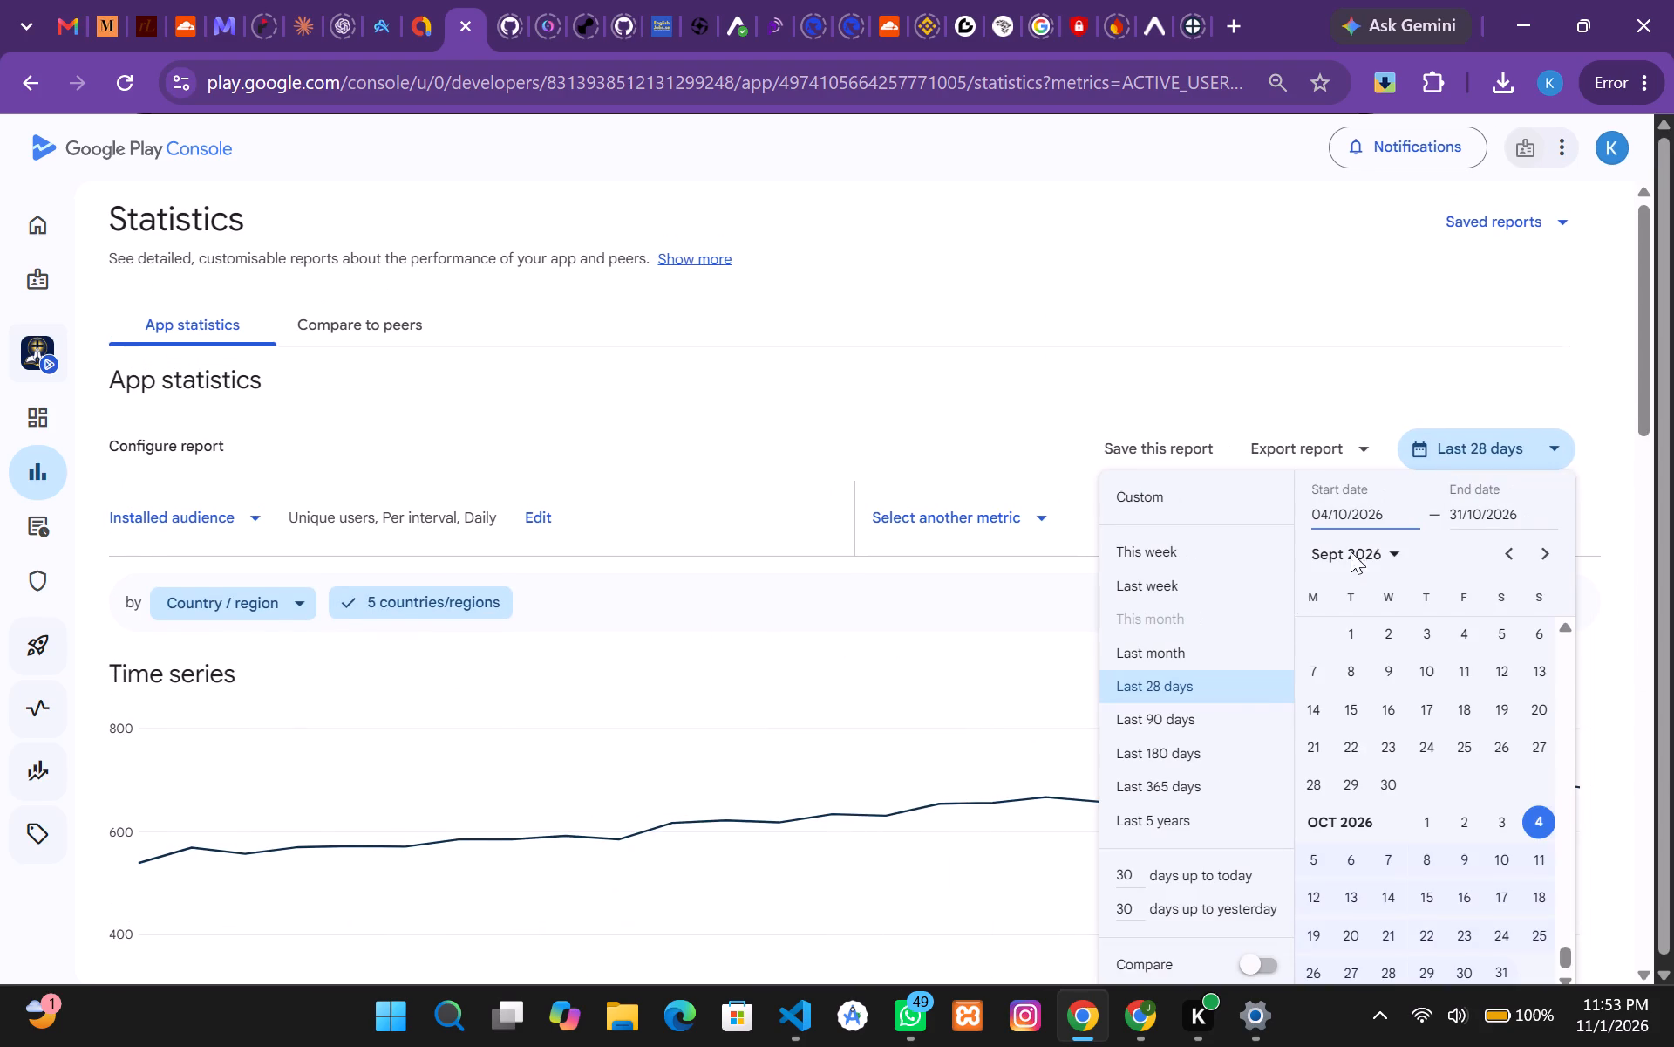
{"action": "left_click", "coordinate": [1201, 766]}
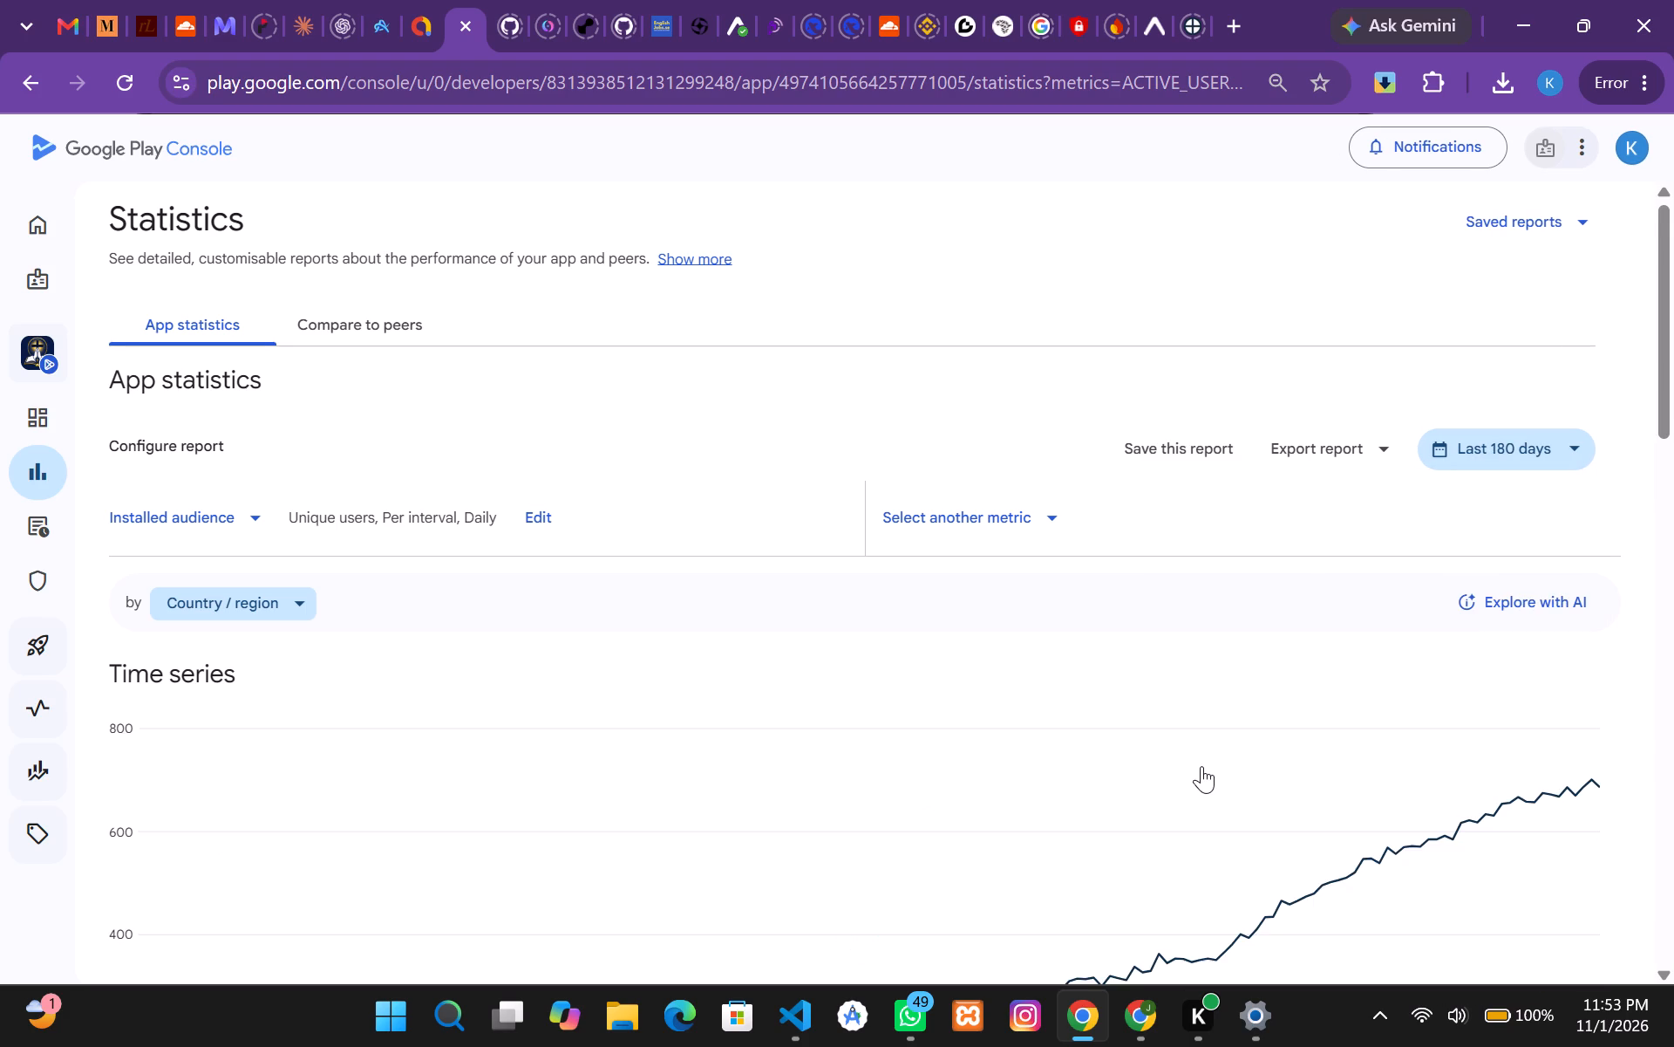
{"action": "scroll", "coordinate": [1201, 766], "scroll_direction": "down", "scroll_amount": 3}
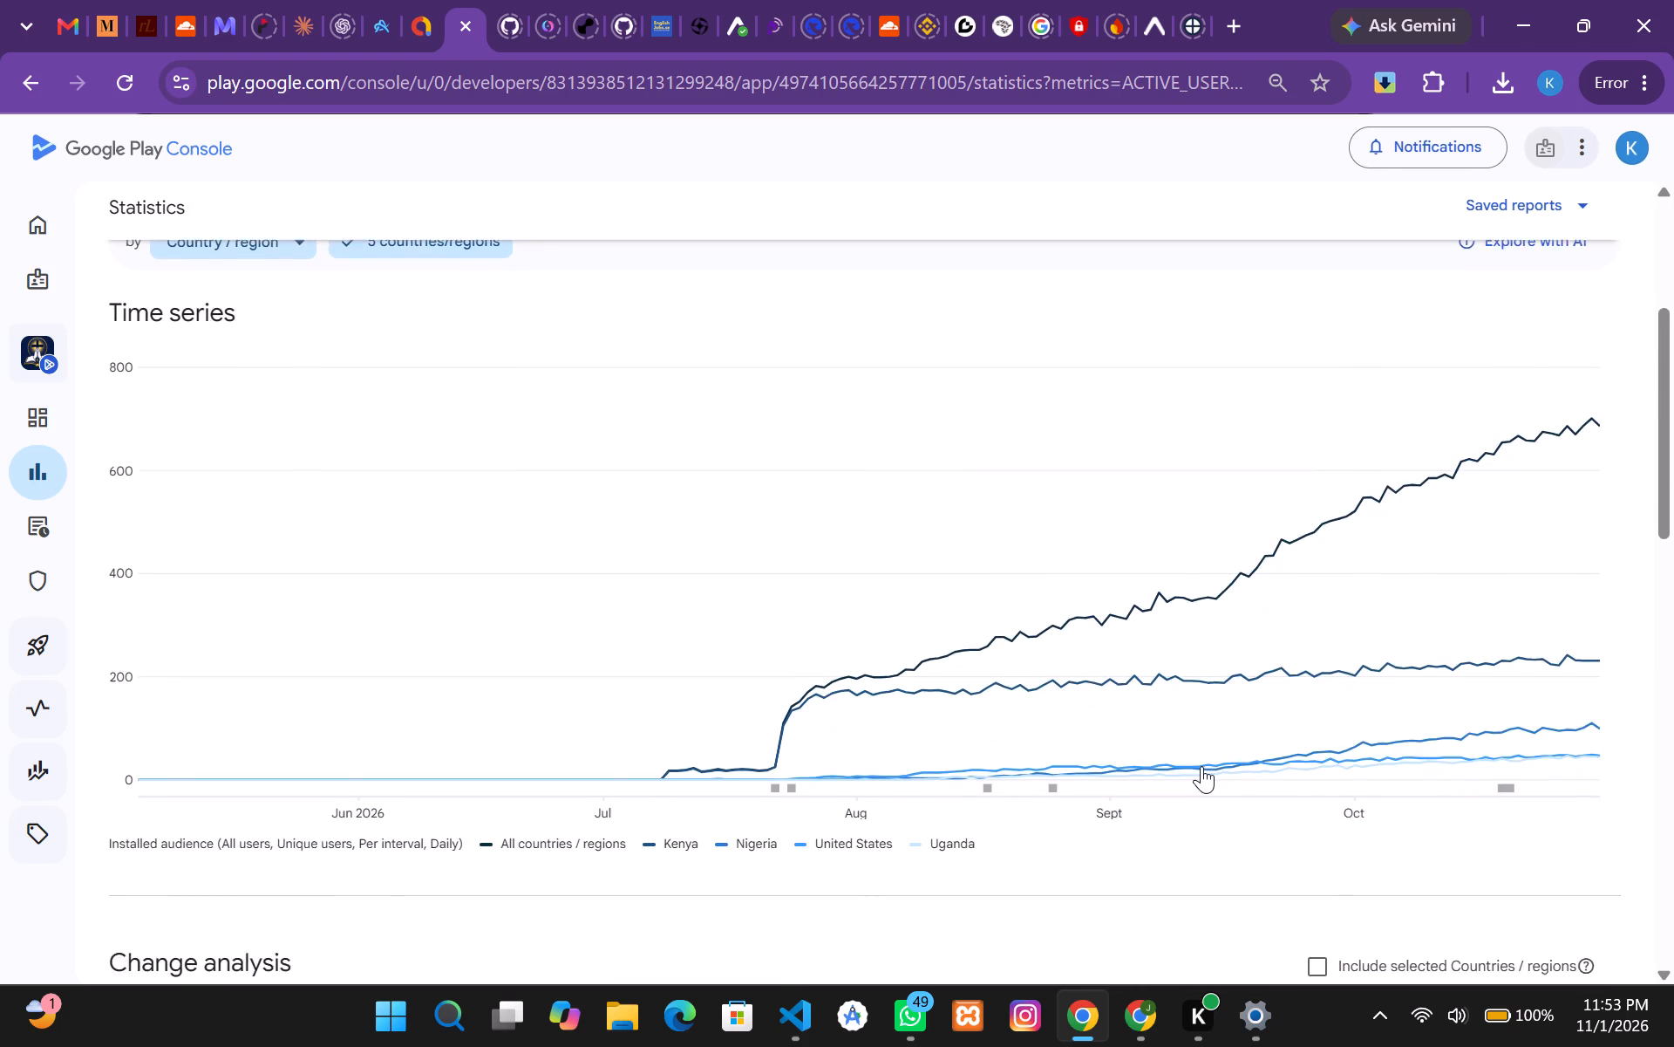
{"action": "scroll", "coordinate": [1201, 766], "scroll_direction": "down", "scroll_amount": 4}
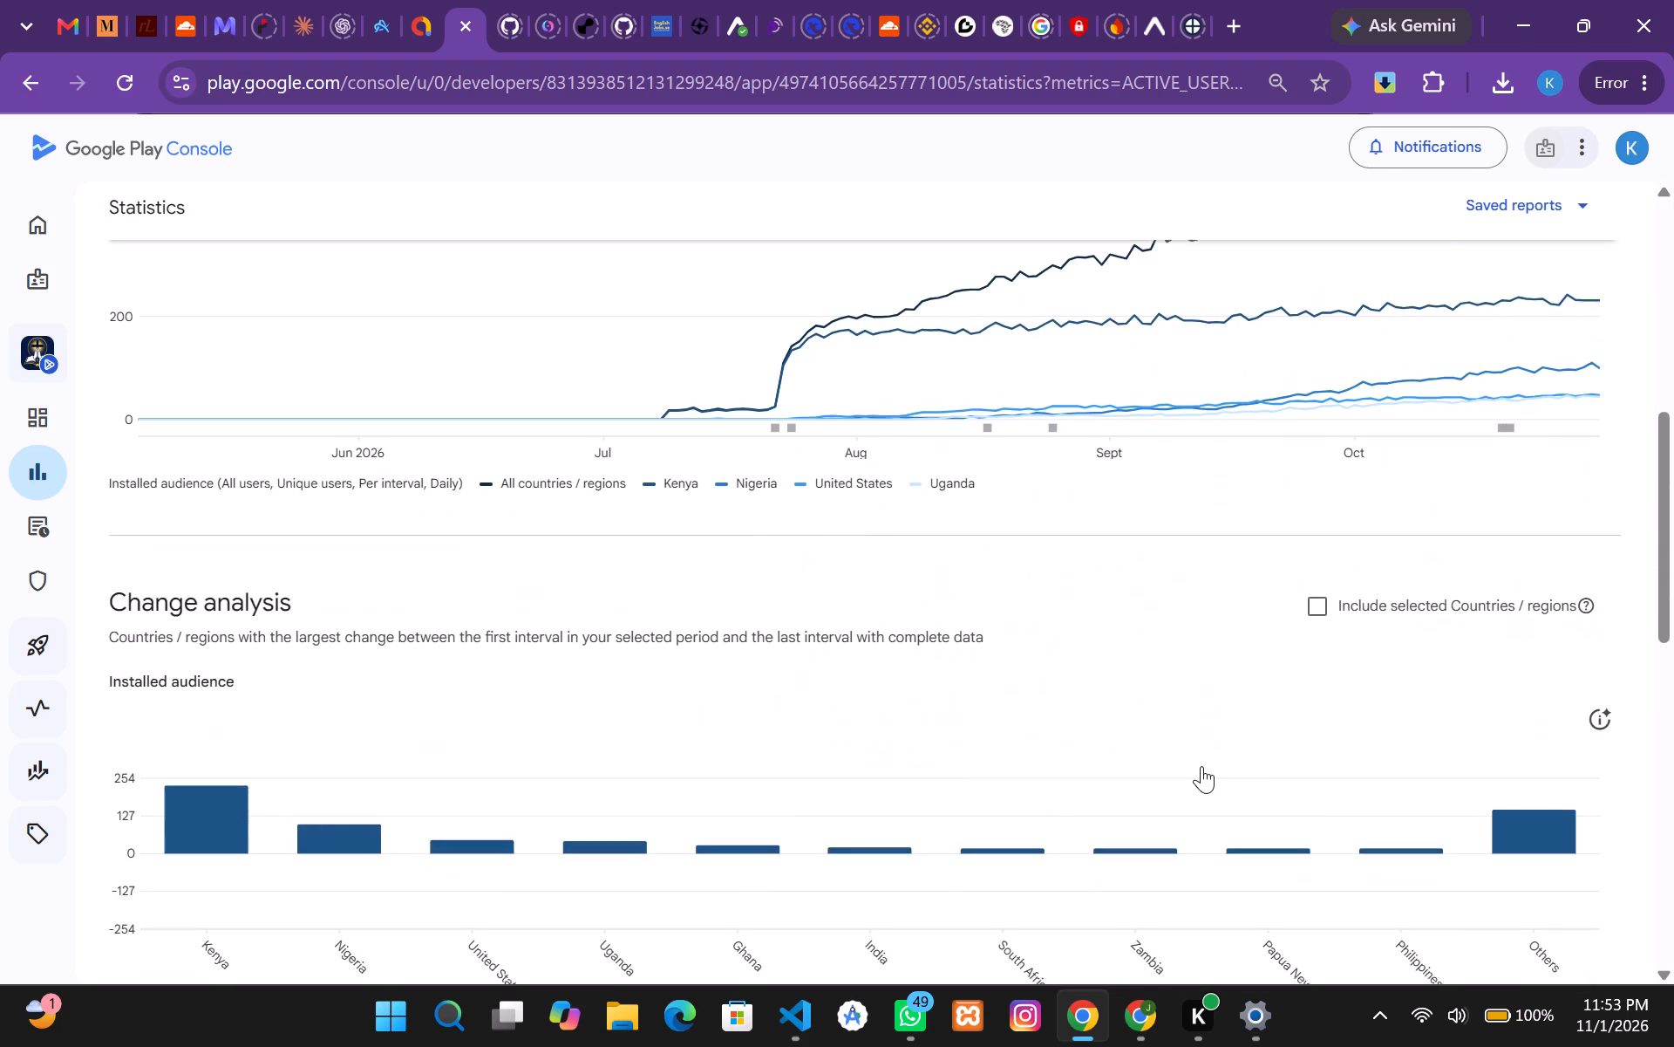
{"action": "scroll", "coordinate": [1201, 766], "scroll_direction": "down", "scroll_amount": 1}
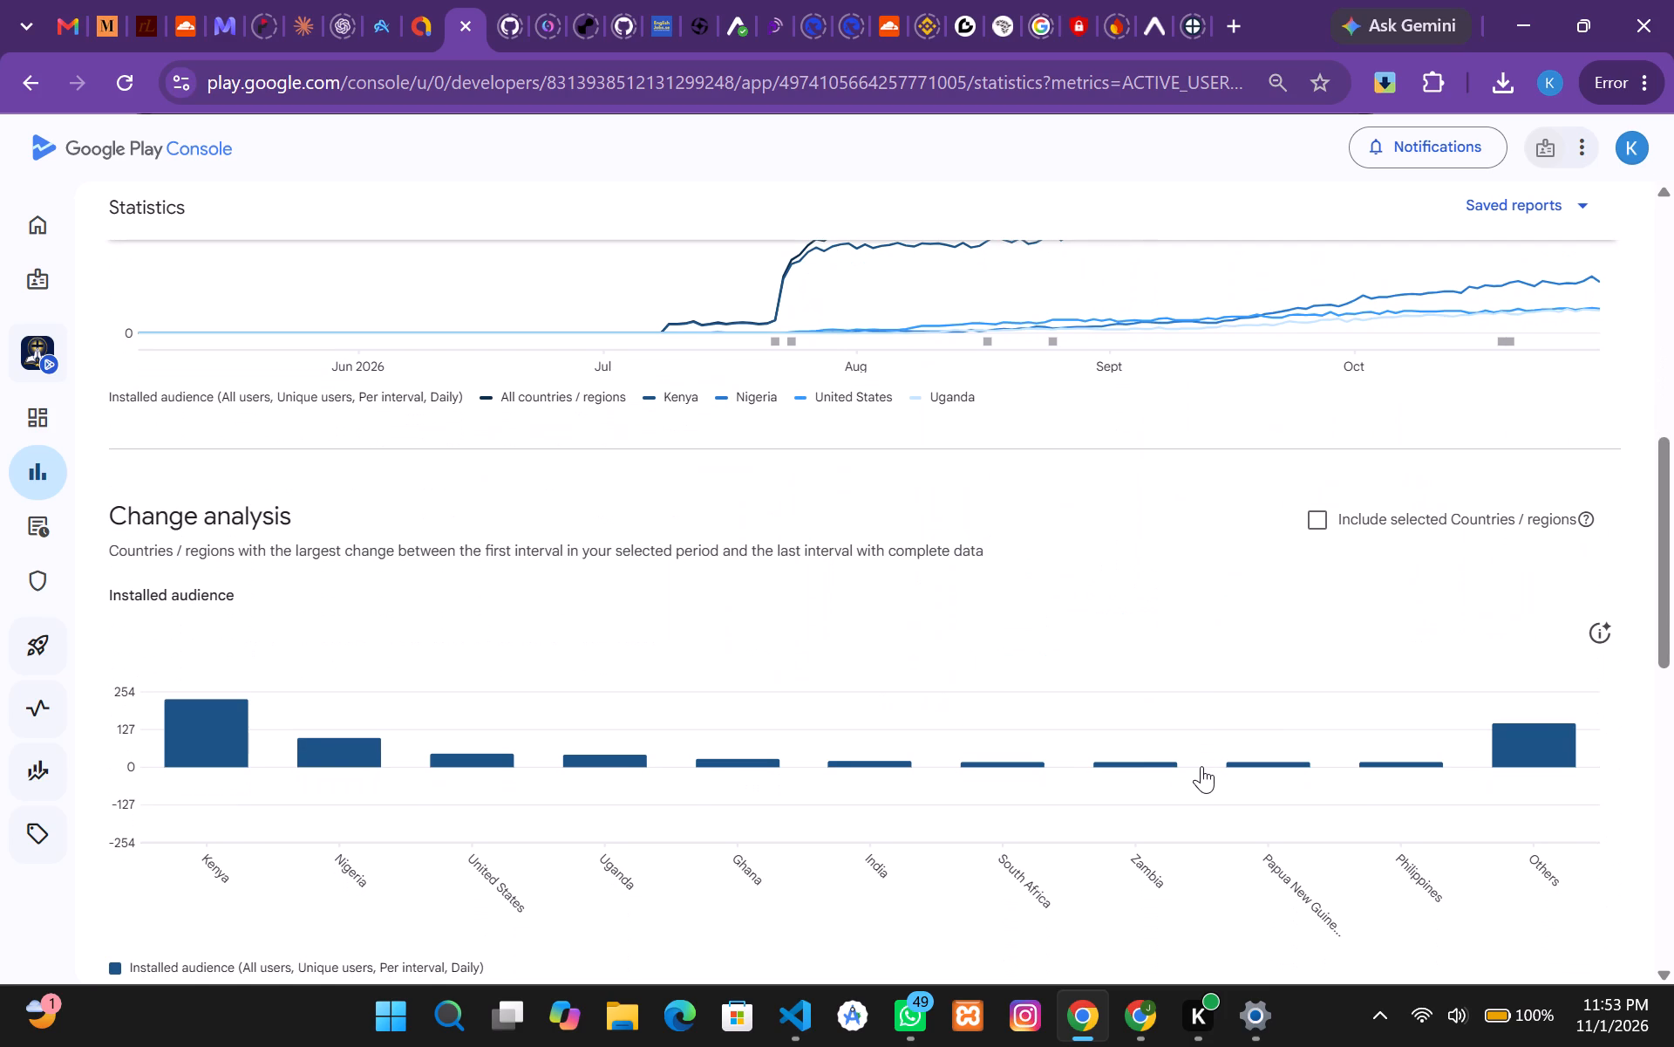
{"action": "scroll", "coordinate": [1201, 766], "scroll_direction": "down", "scroll_amount": 1}
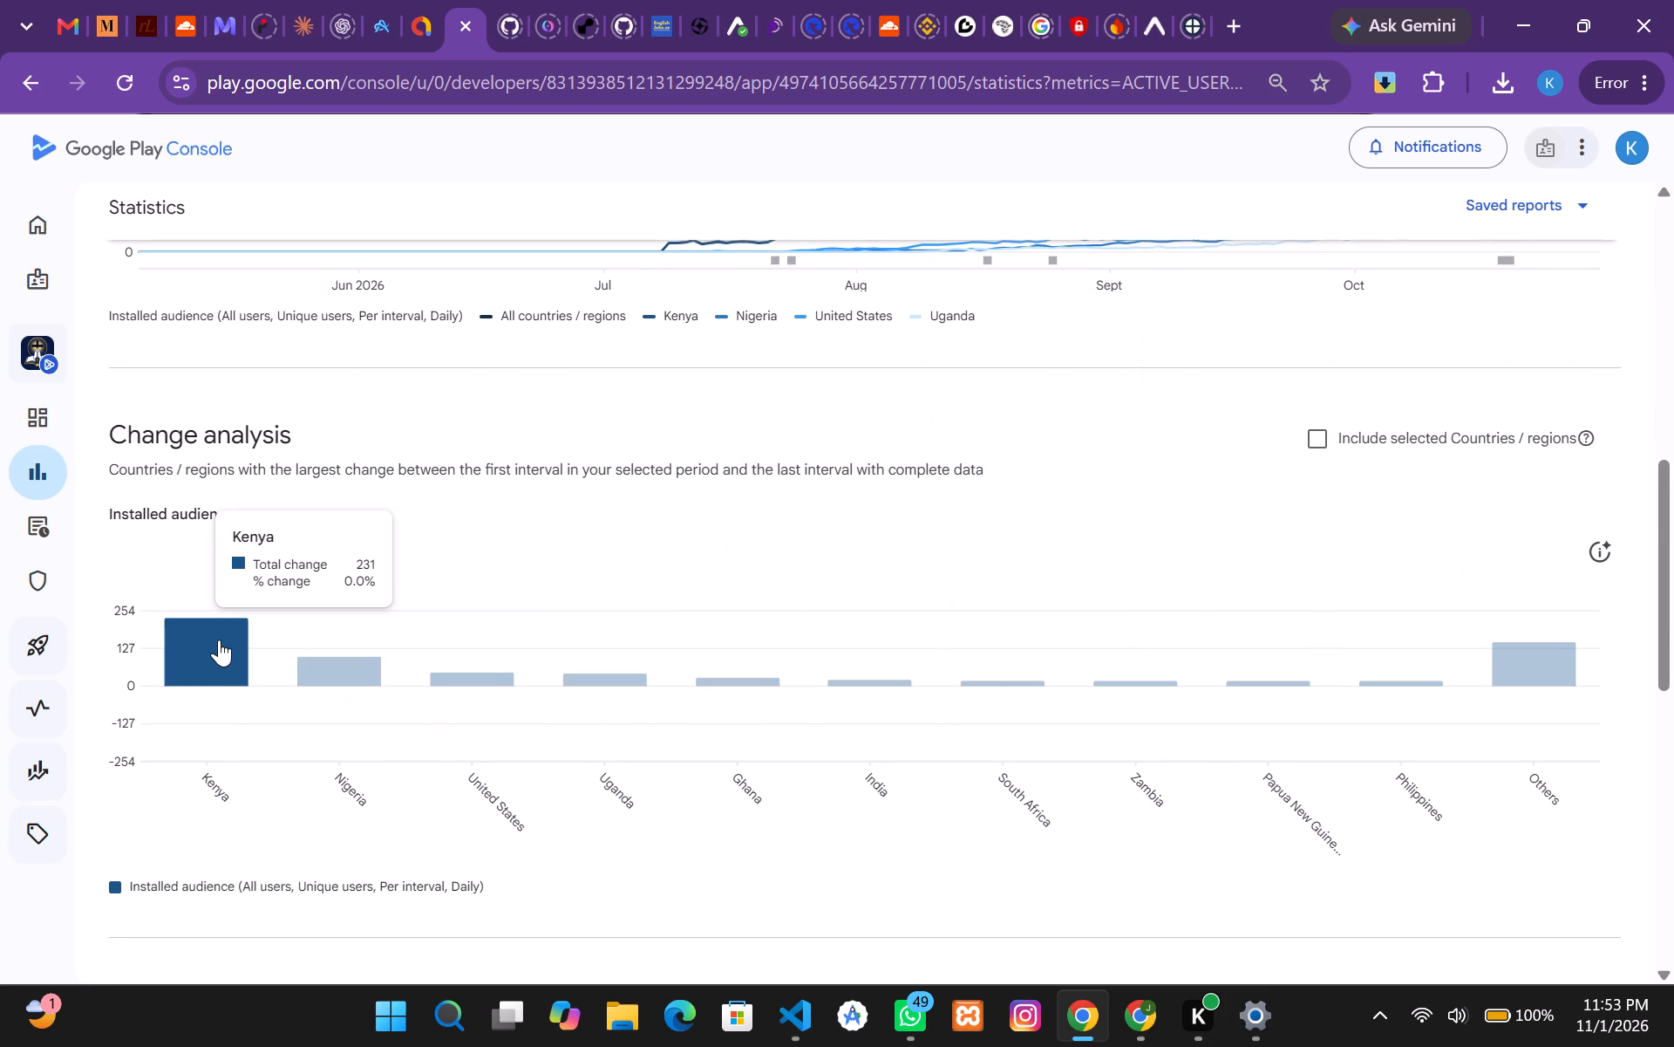
{"action": "scroll", "coordinate": [219, 640], "scroll_direction": "down", "scroll_amount": 1}
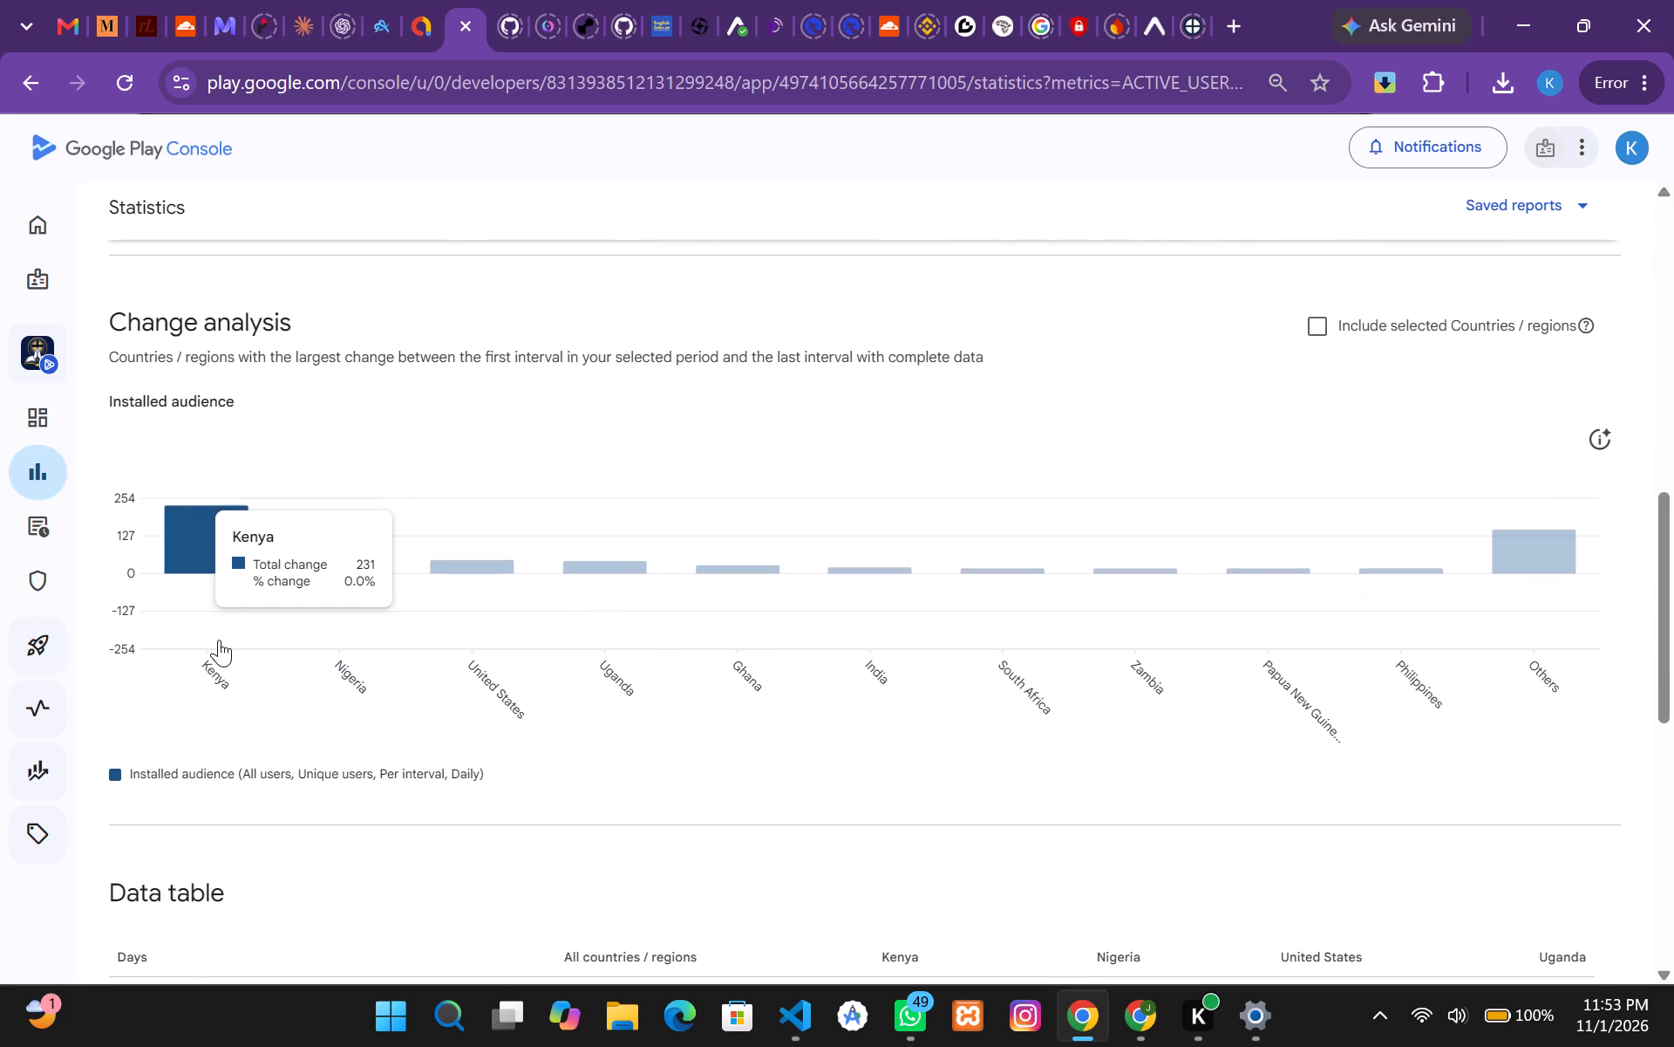
Examine the data table of daily installed audience by country for the last 180 days, and return to the report configuration.
{"action": "scroll", "coordinate": [219, 640], "scroll_direction": "down", "scroll_amount": 1}
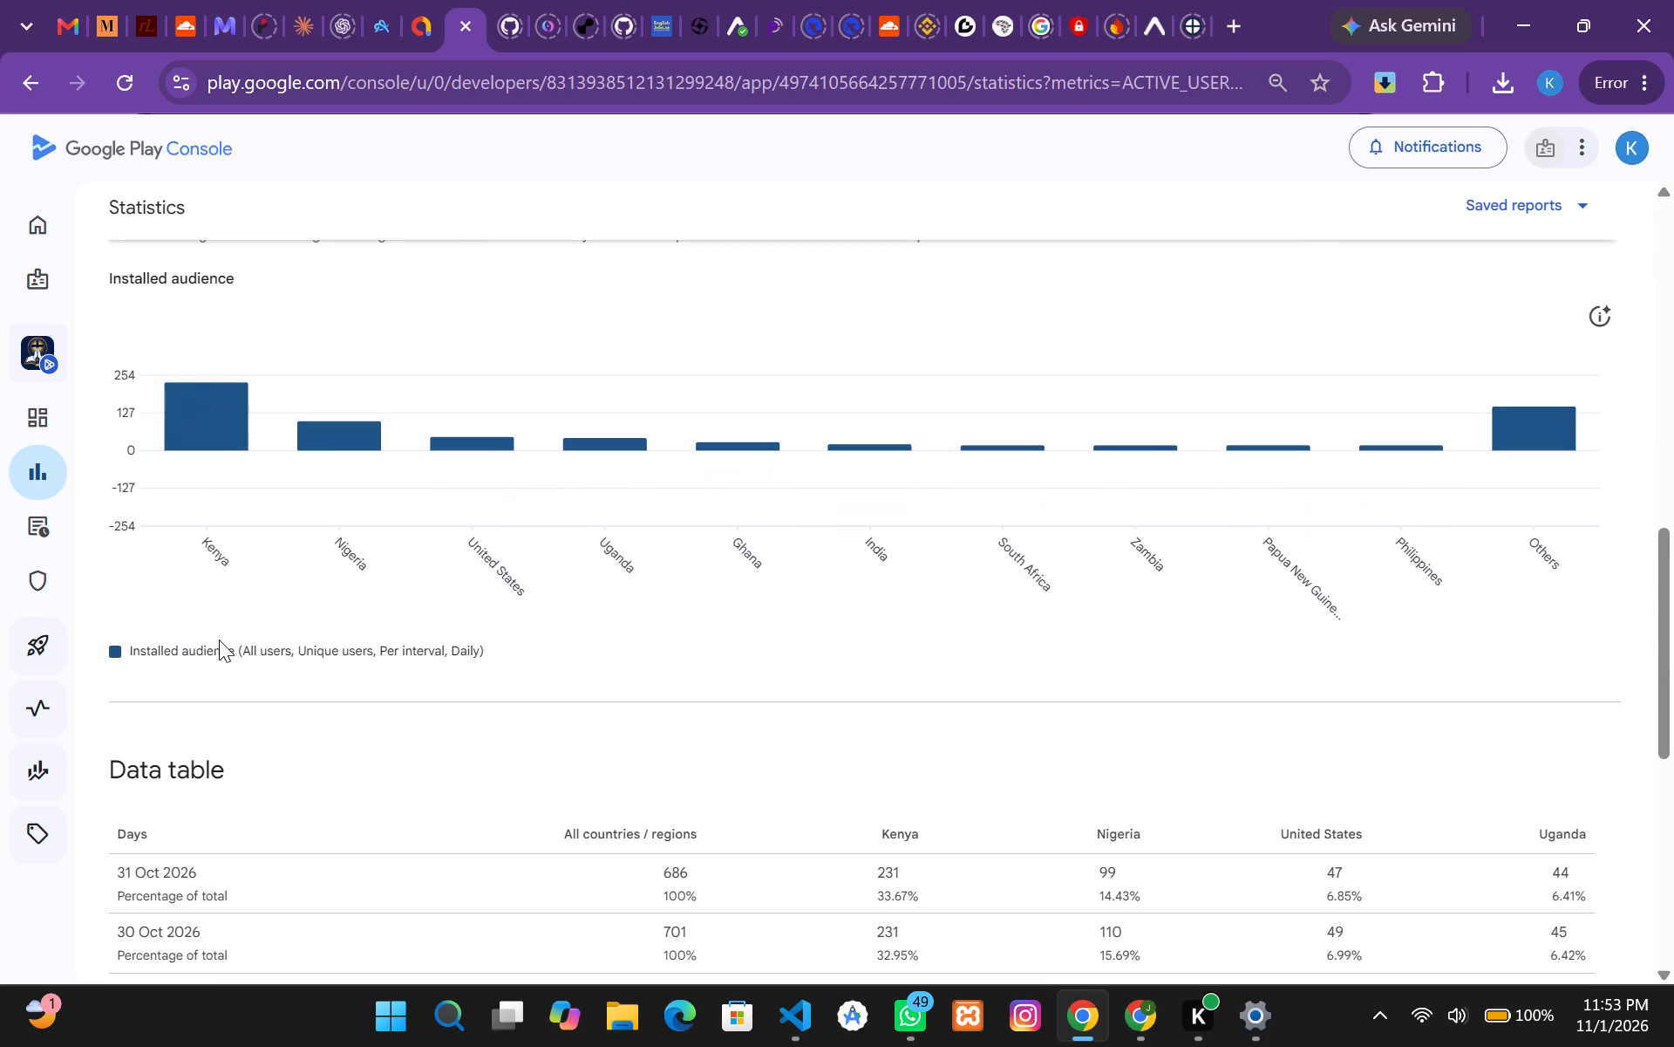
{"action": "scroll", "coordinate": [219, 640], "scroll_direction": "down", "scroll_amount": 2}
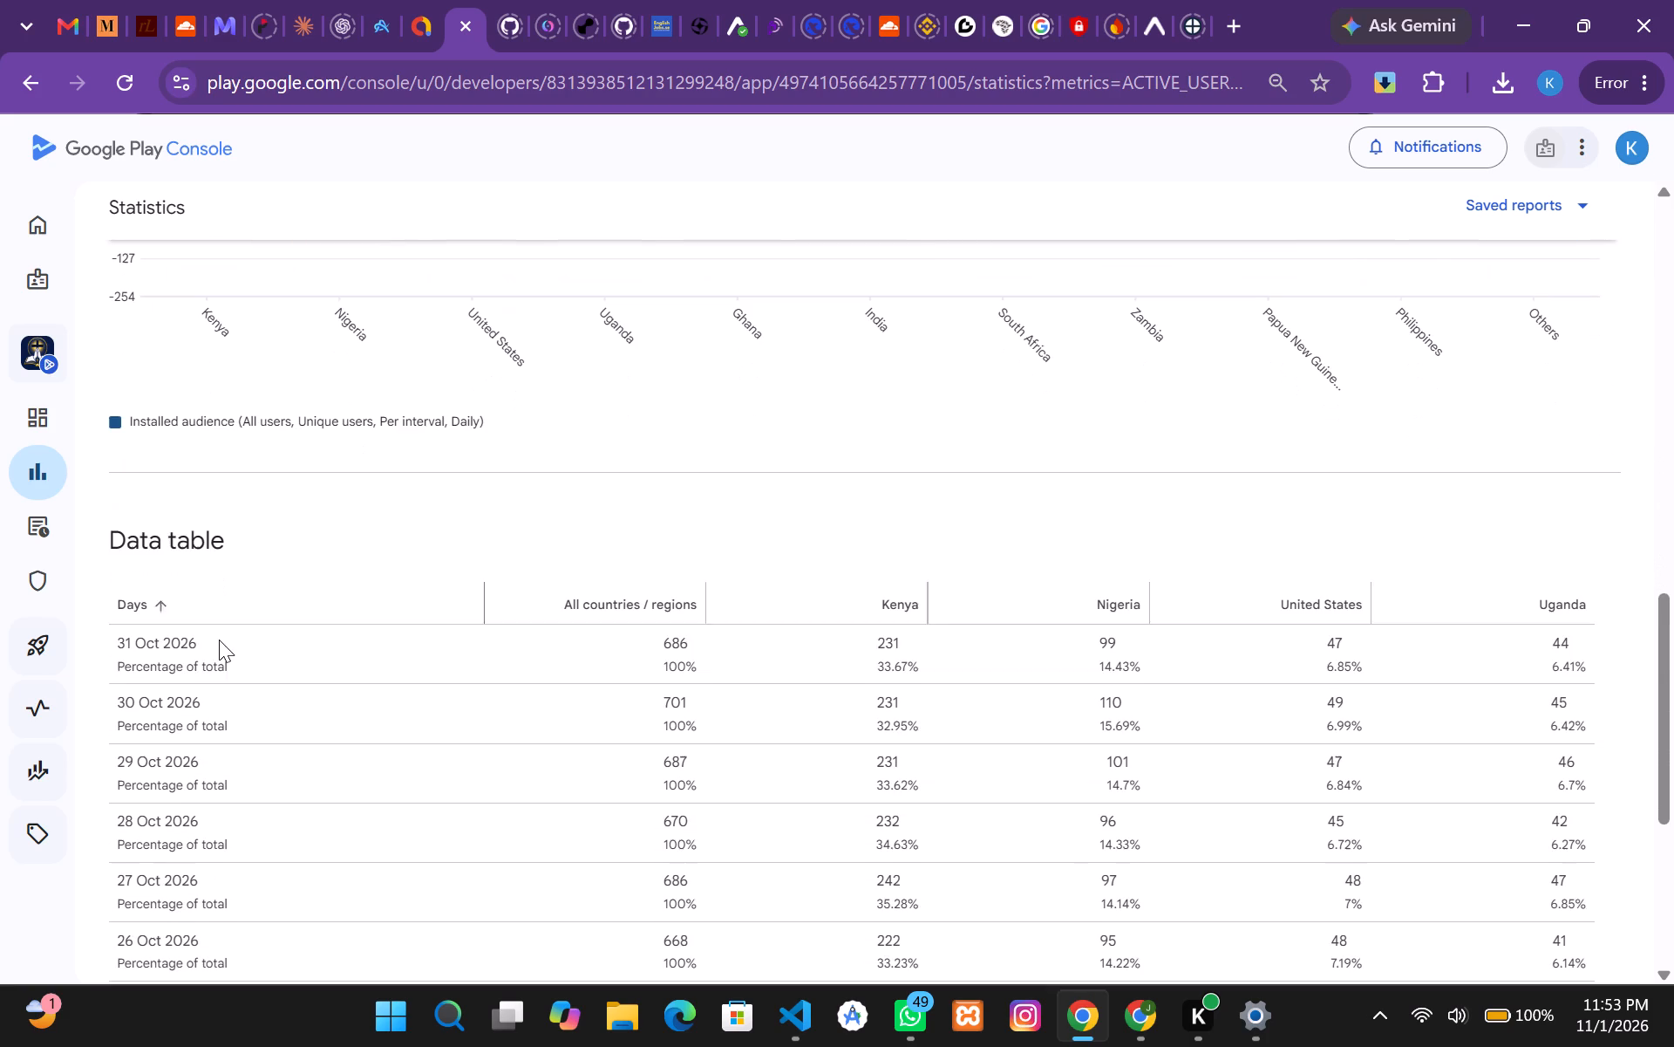
{"action": "scroll", "coordinate": [219, 640], "scroll_direction": "down", "scroll_amount": 1}
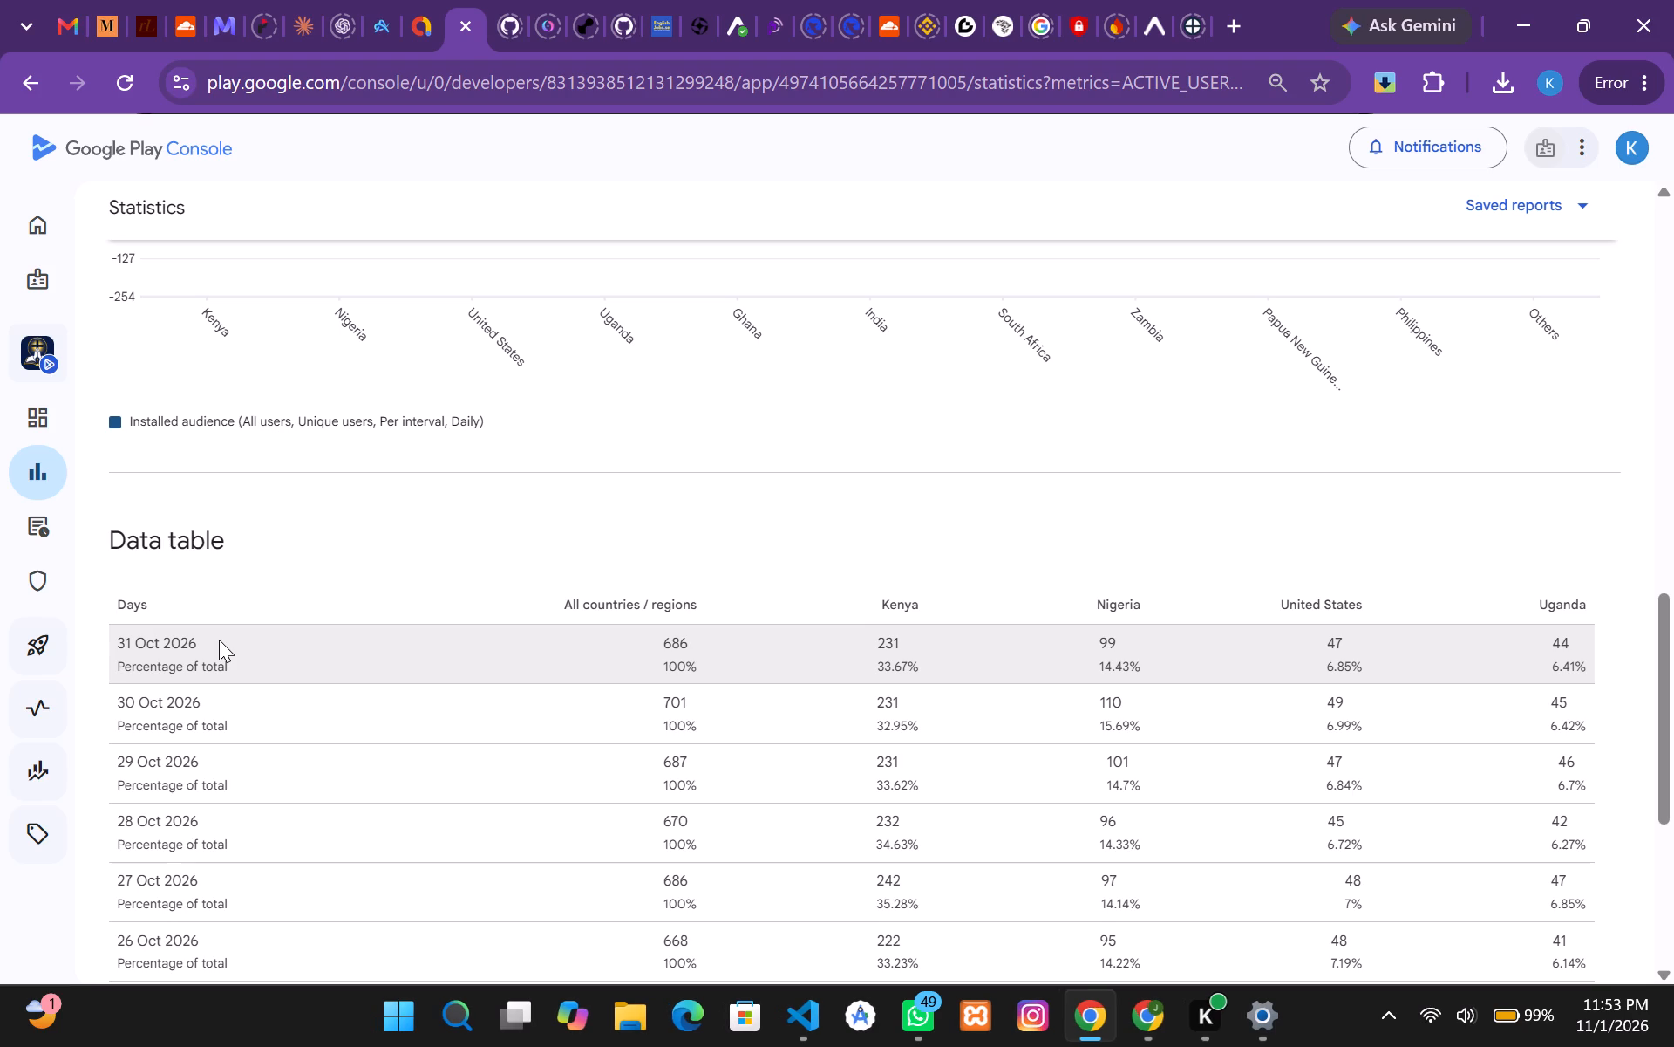
{"action": "scroll", "coordinate": [219, 640], "scroll_direction": "down", "scroll_amount": 1}
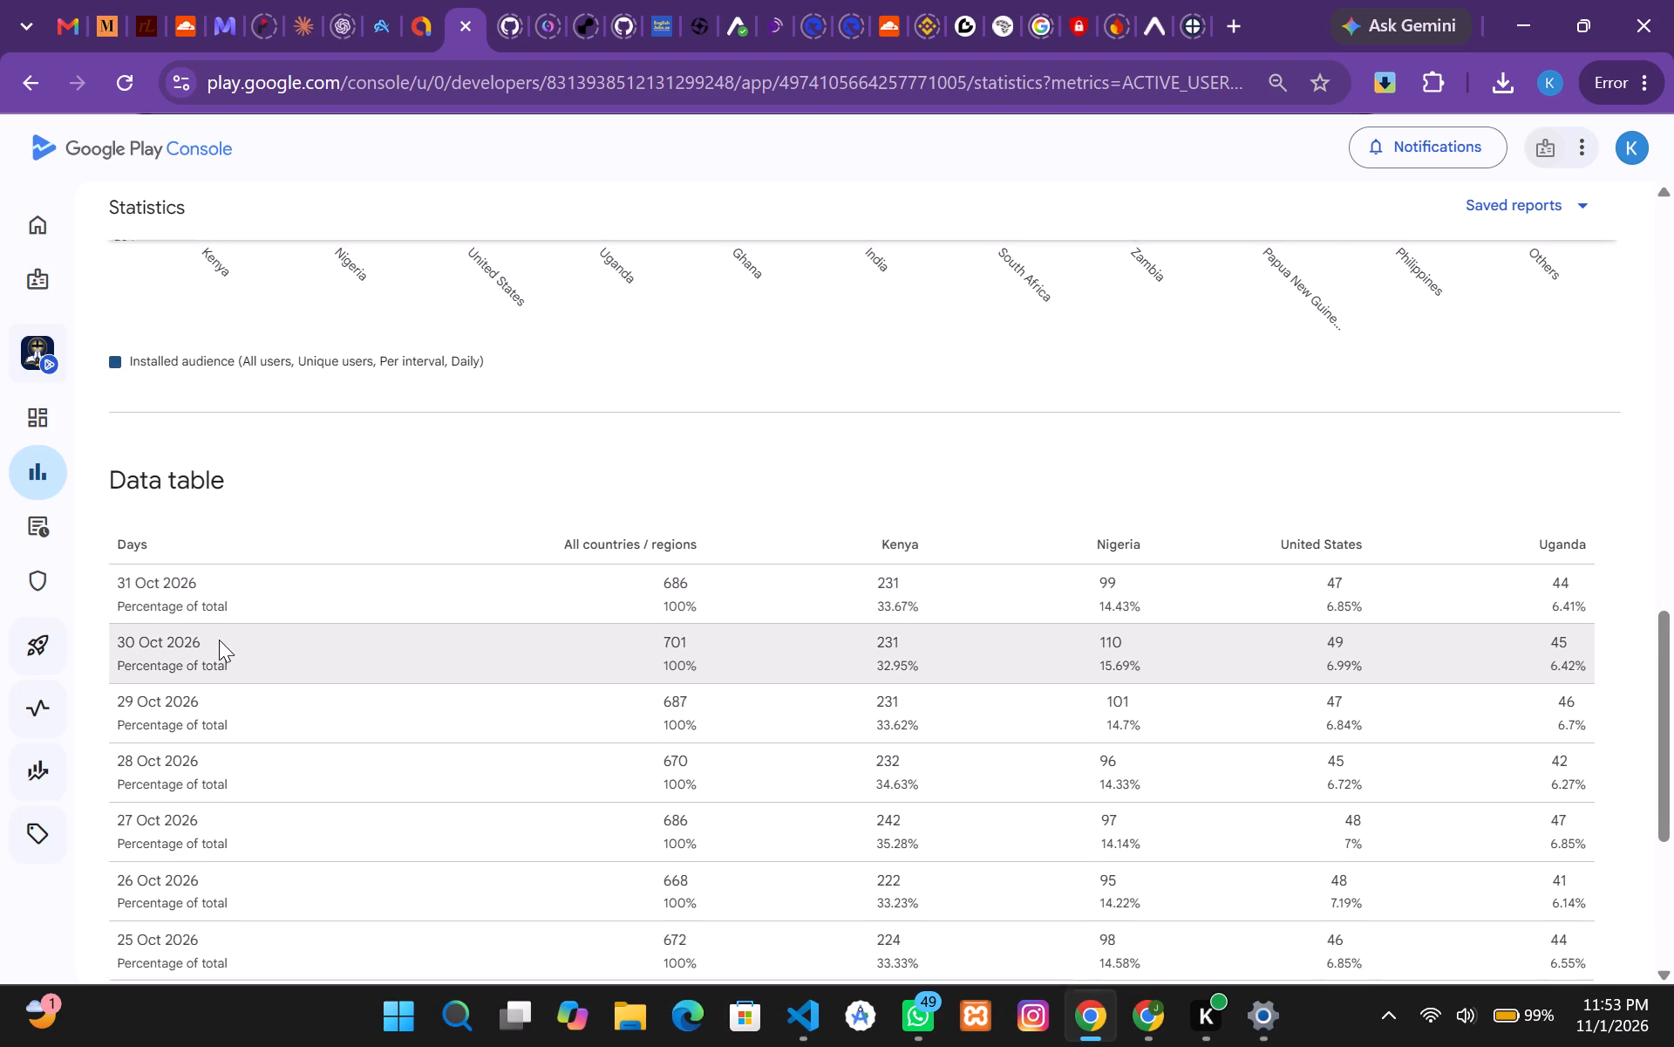
{"action": "scroll", "coordinate": [219, 640], "scroll_direction": "down", "scroll_amount": 1}
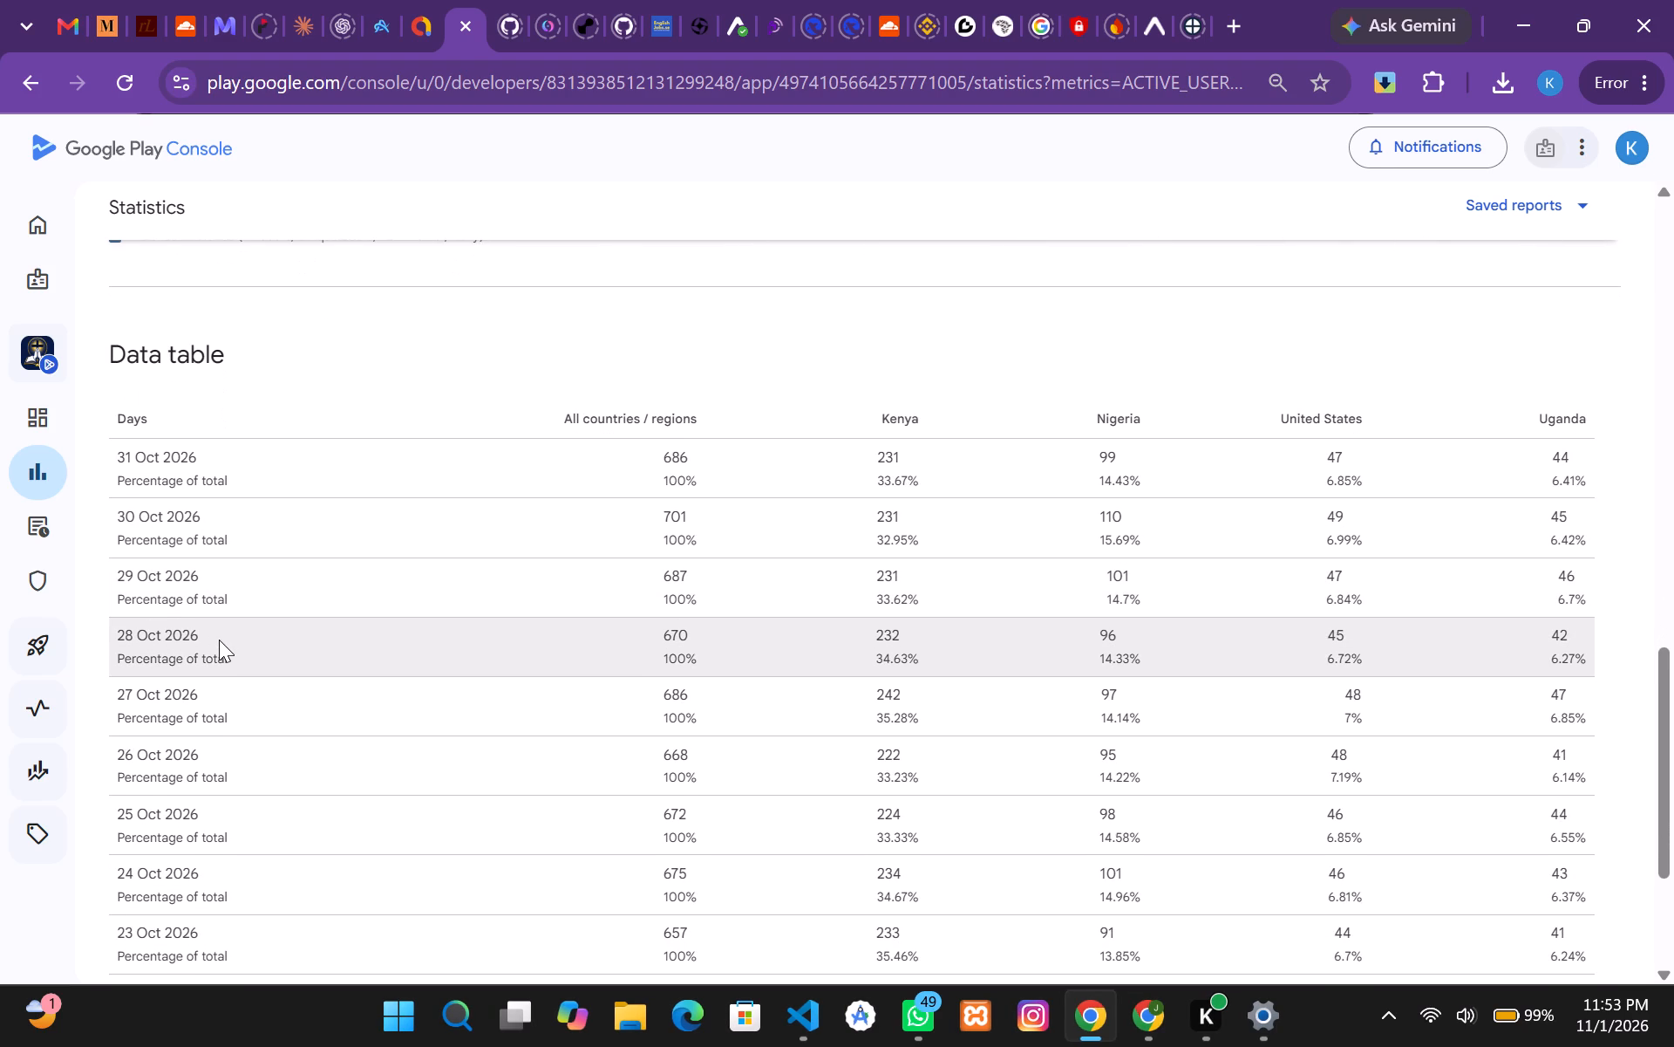
{"action": "scroll", "coordinate": [219, 640], "scroll_direction": "up", "scroll_amount": 2}
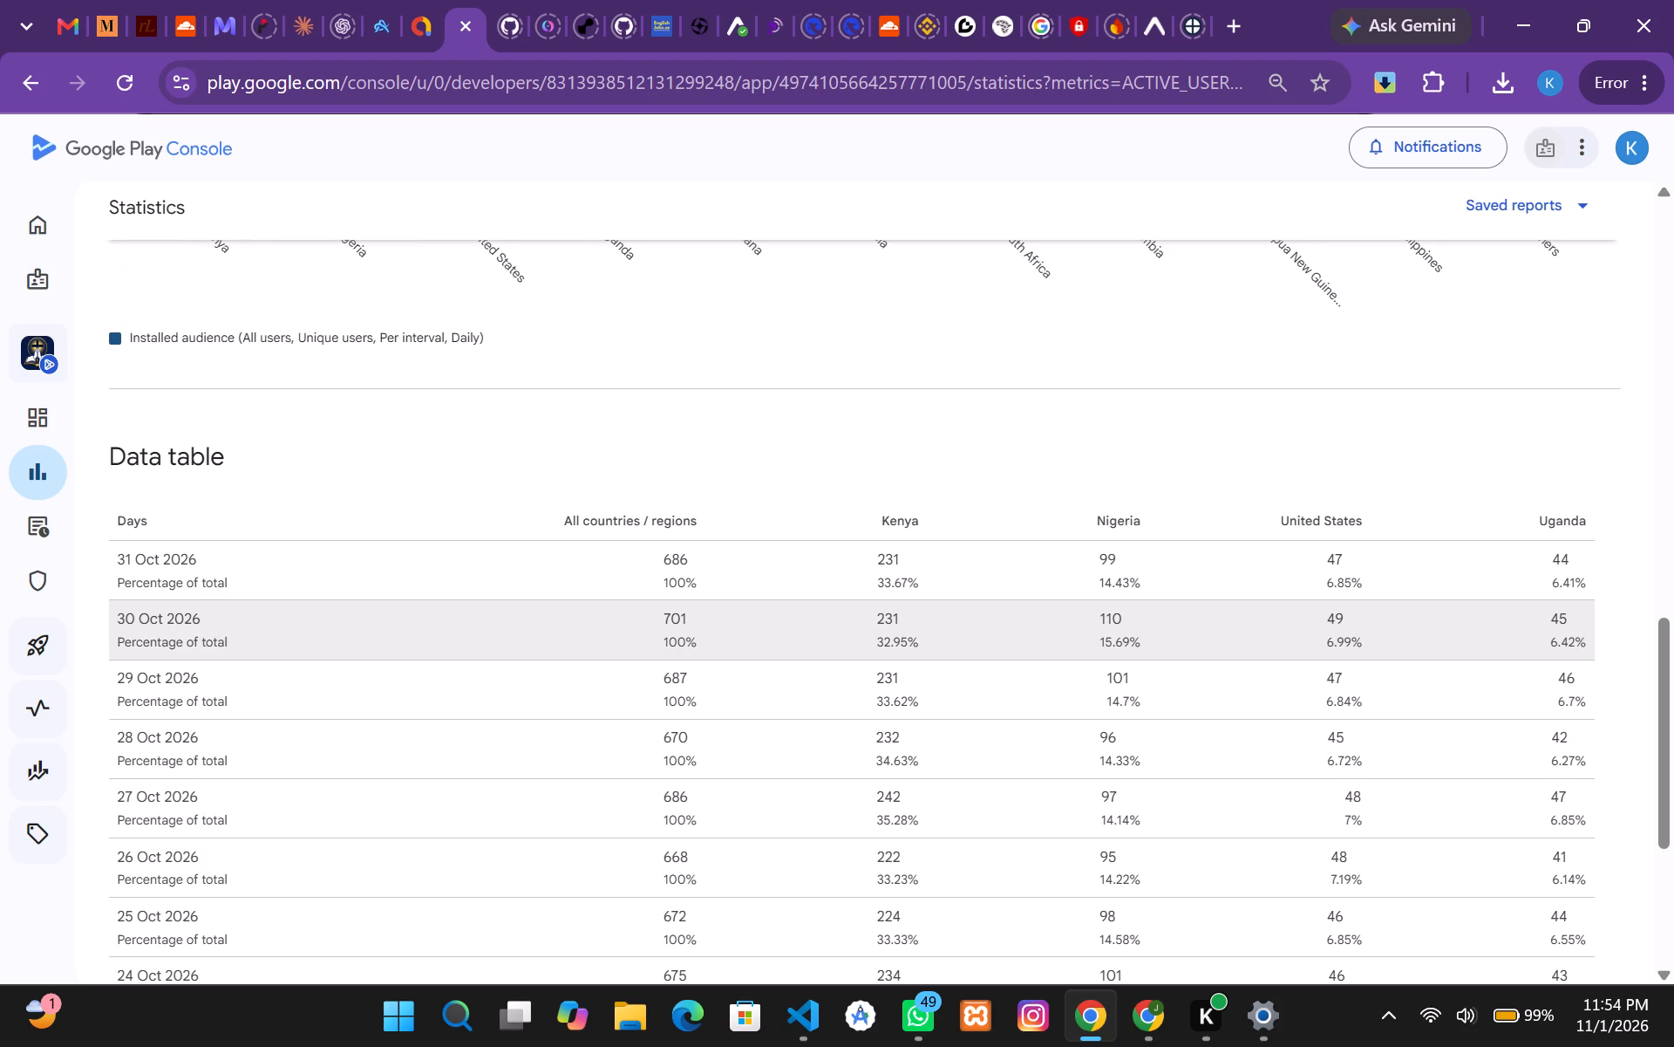
{"action": "left_click", "coordinate": [684, 564]}
{"action": "scroll", "coordinate": [684, 564], "scroll_direction": "down", "scroll_amount": 2}
{"action": "scroll", "coordinate": [684, 564], "scroll_direction": "left", "scroll_amount": 3}
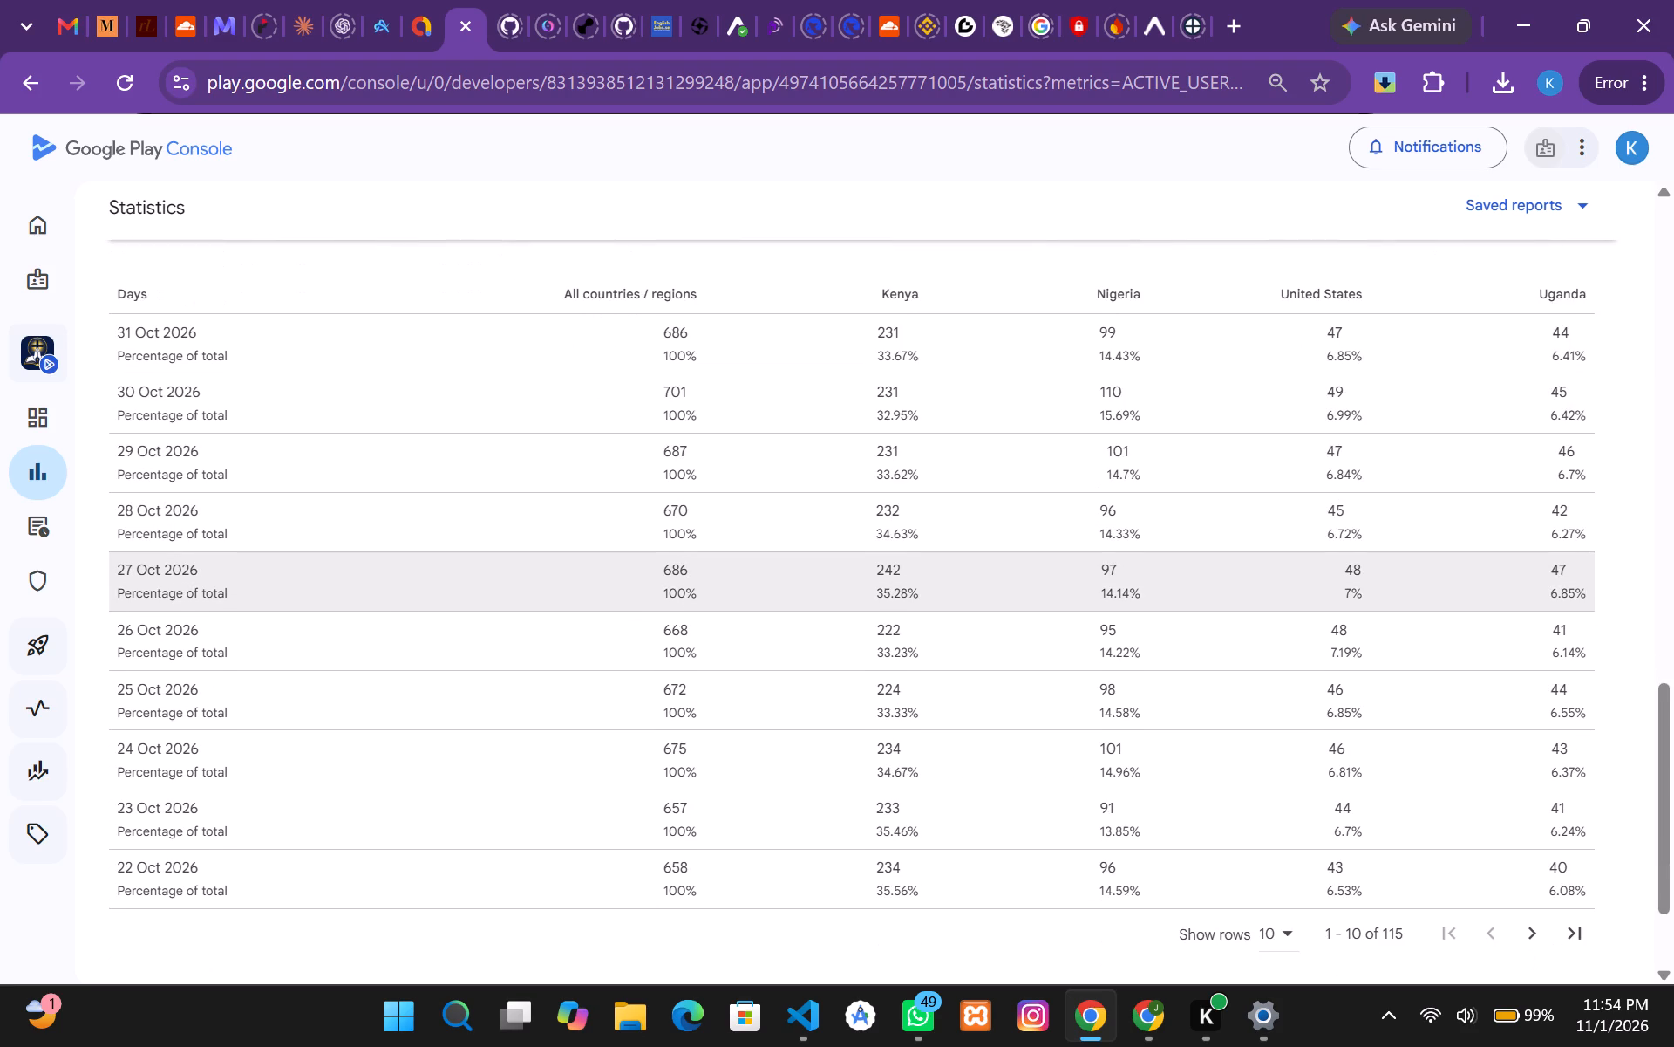
{"action": "scroll", "coordinate": [684, 564], "scroll_direction": "down", "scroll_amount": 2}
{"action": "scroll", "coordinate": [684, 564], "scroll_direction": "up", "scroll_amount": 4}
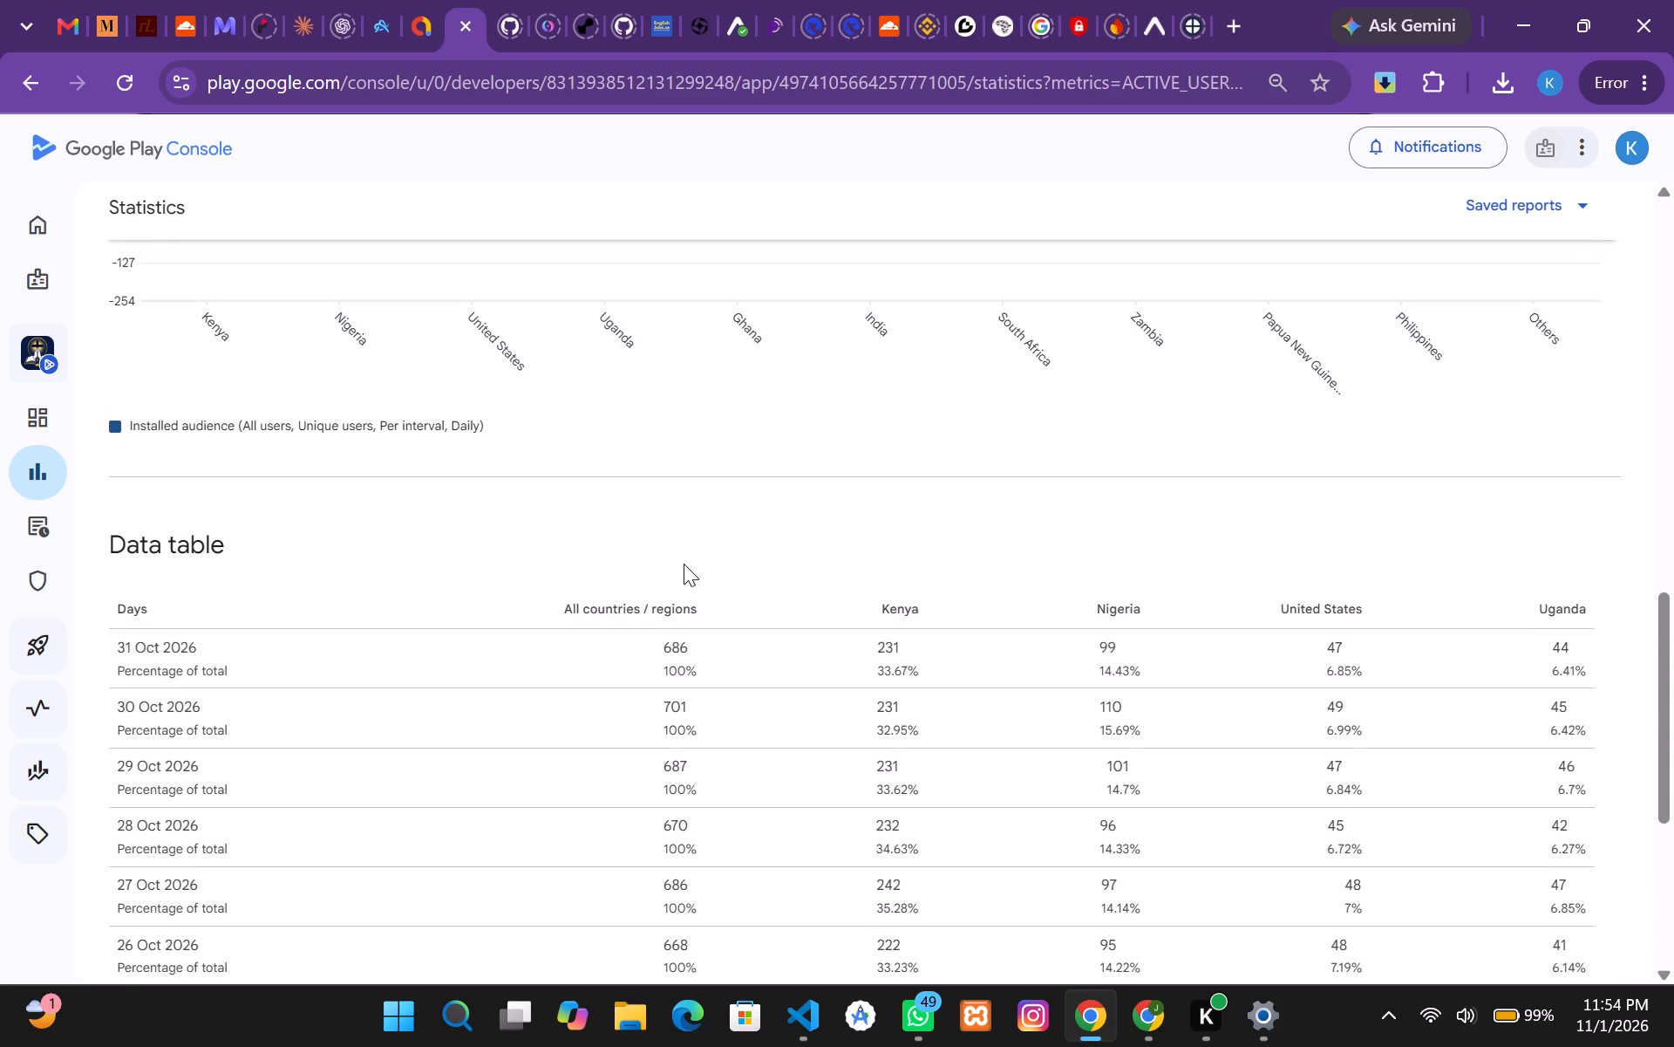
{"action": "scroll", "coordinate": [684, 564], "scroll_direction": "up", "scroll_amount": 3}
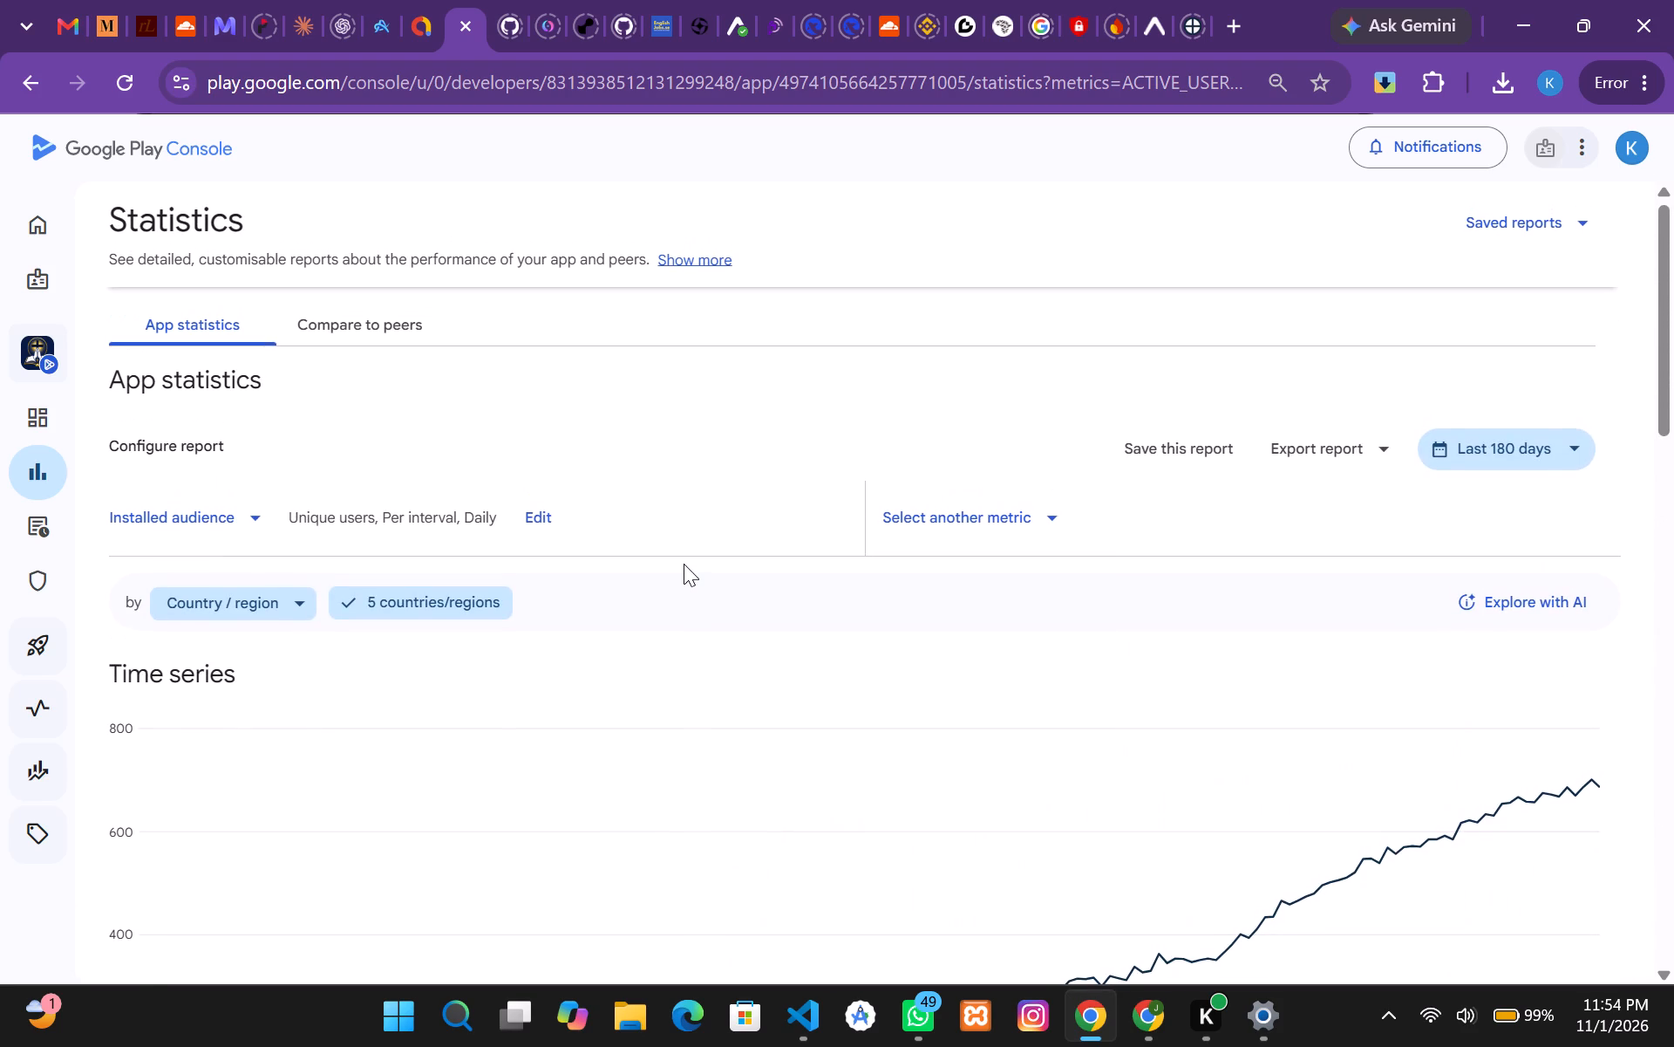
Leave the statistics report and open the publishing overview for Catholic Prayers.
{"action": "scroll", "coordinate": [684, 564], "scroll_direction": "up", "scroll_amount": 1}
{"action": "left_click", "coordinate": [58, 524]}
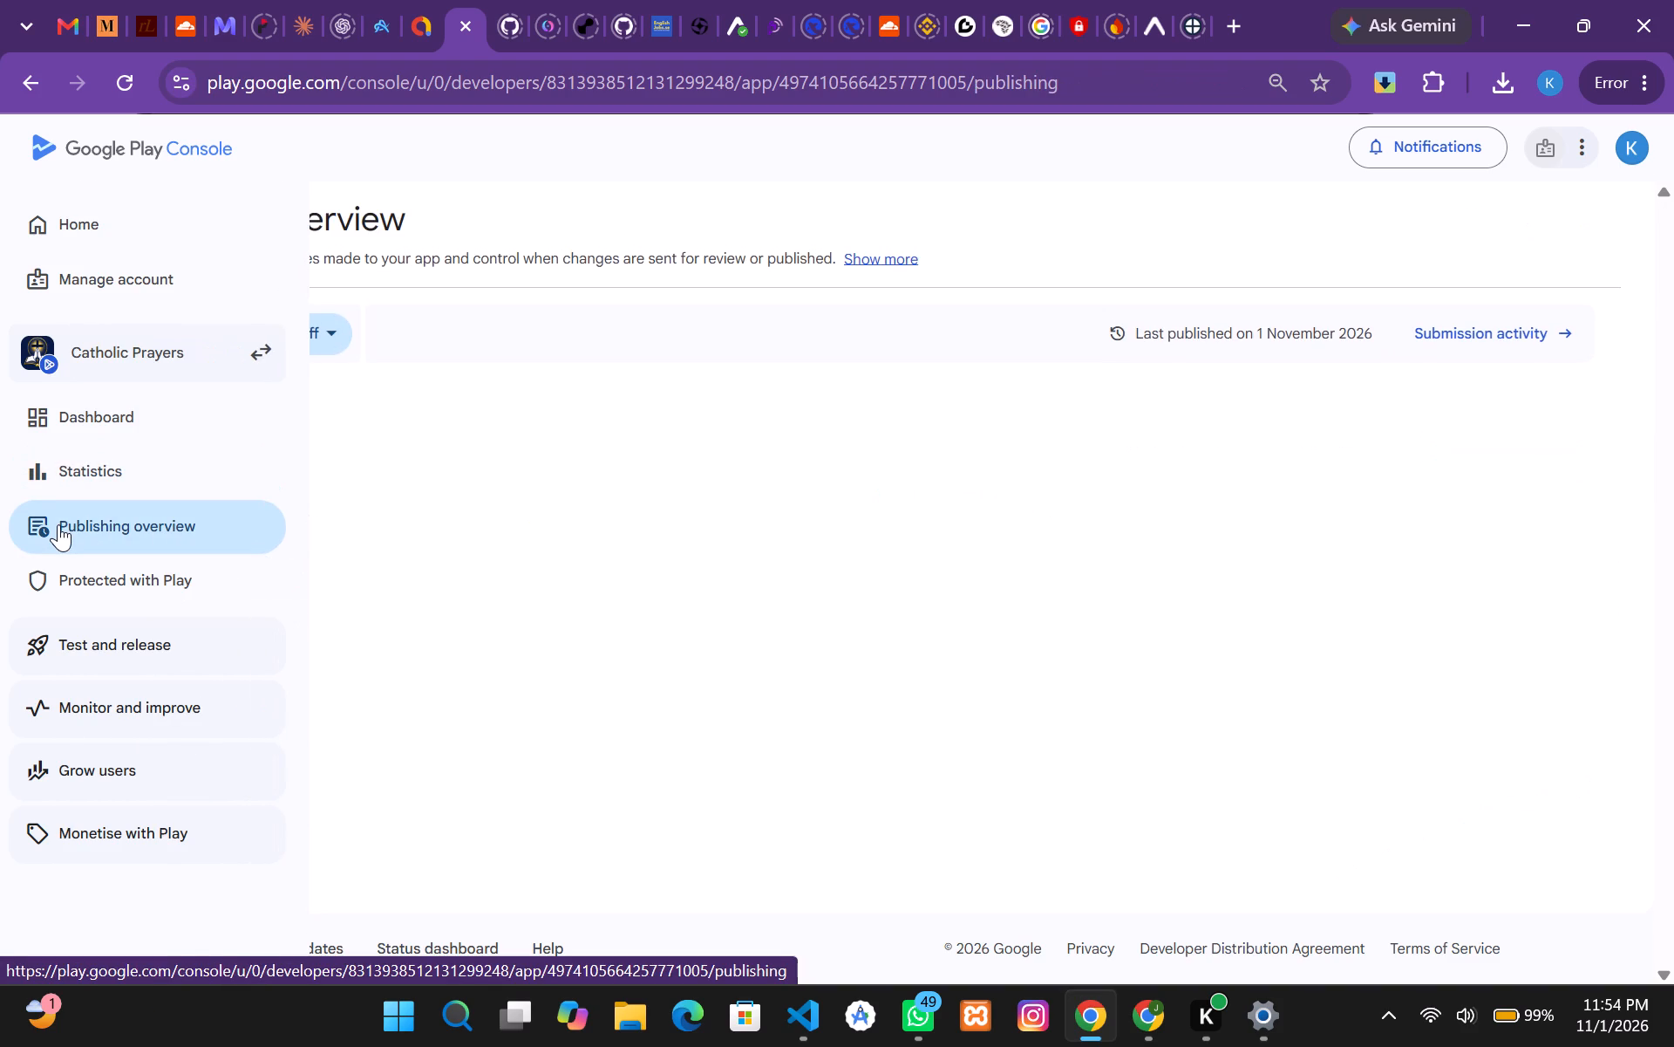
Go to the developer account's home page, check the Catholic Prayers device acquisitions metric, and open the app's dashboard.
{"action": "left_click", "coordinate": [78, 213]}
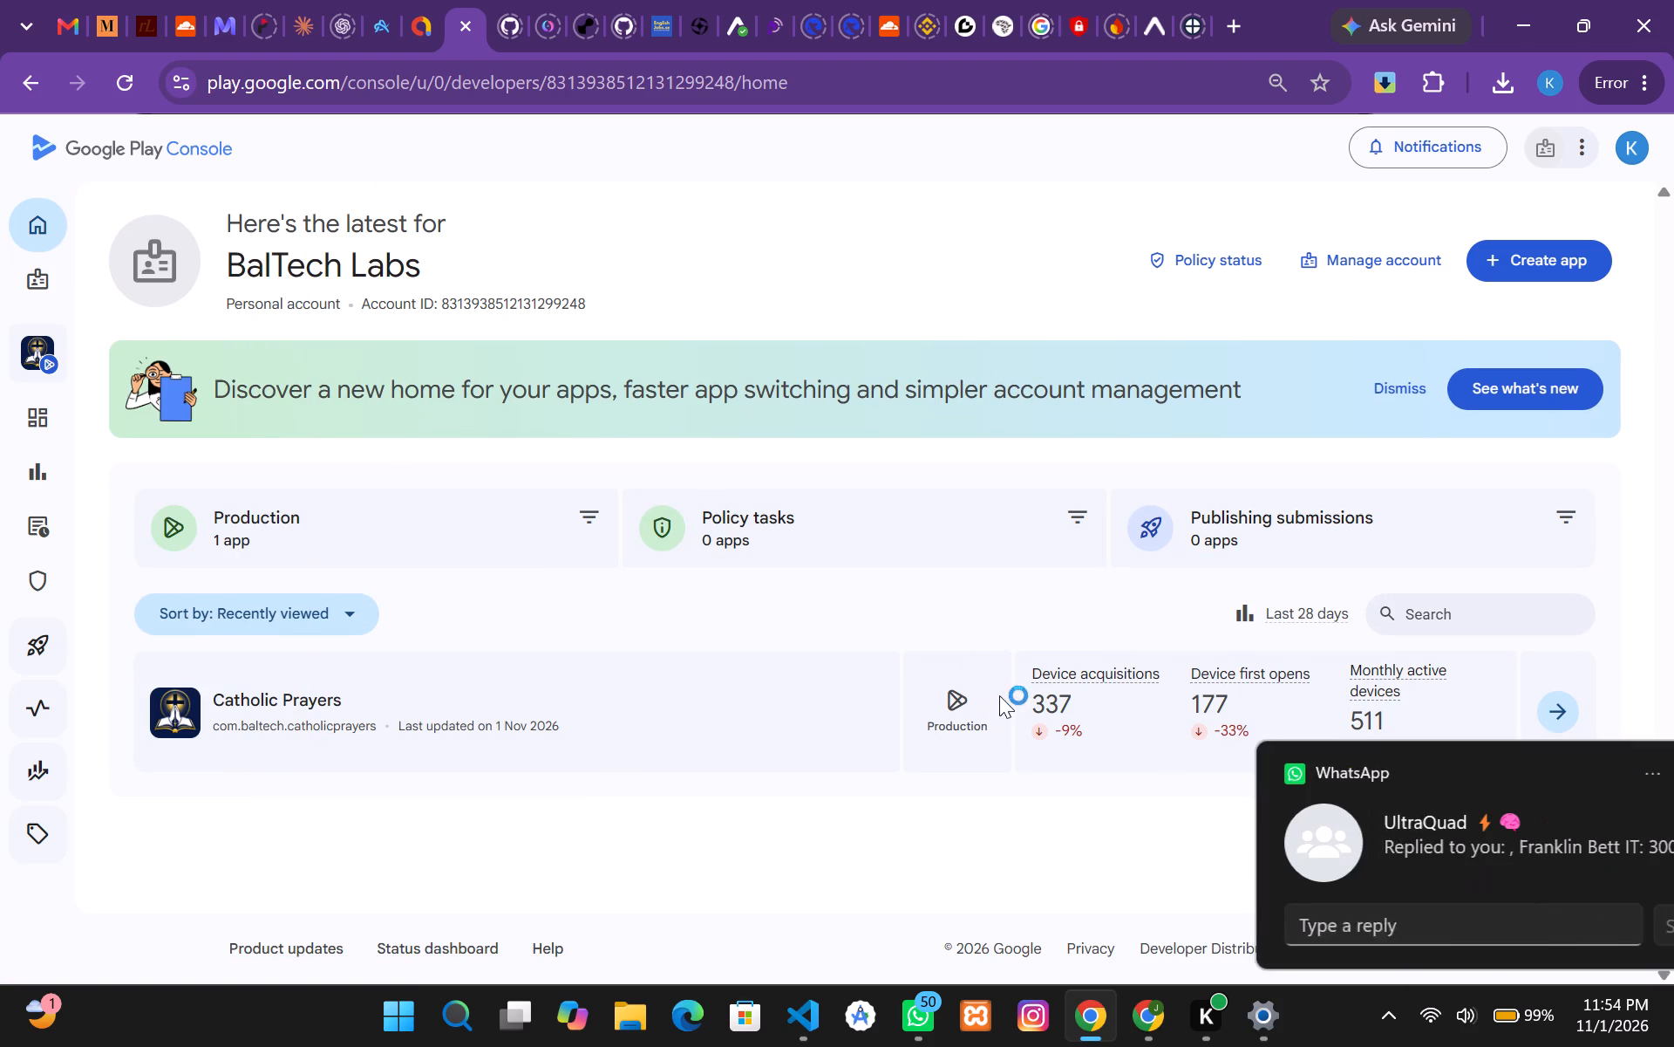
{"action": "left_click", "coordinate": [1101, 678]}
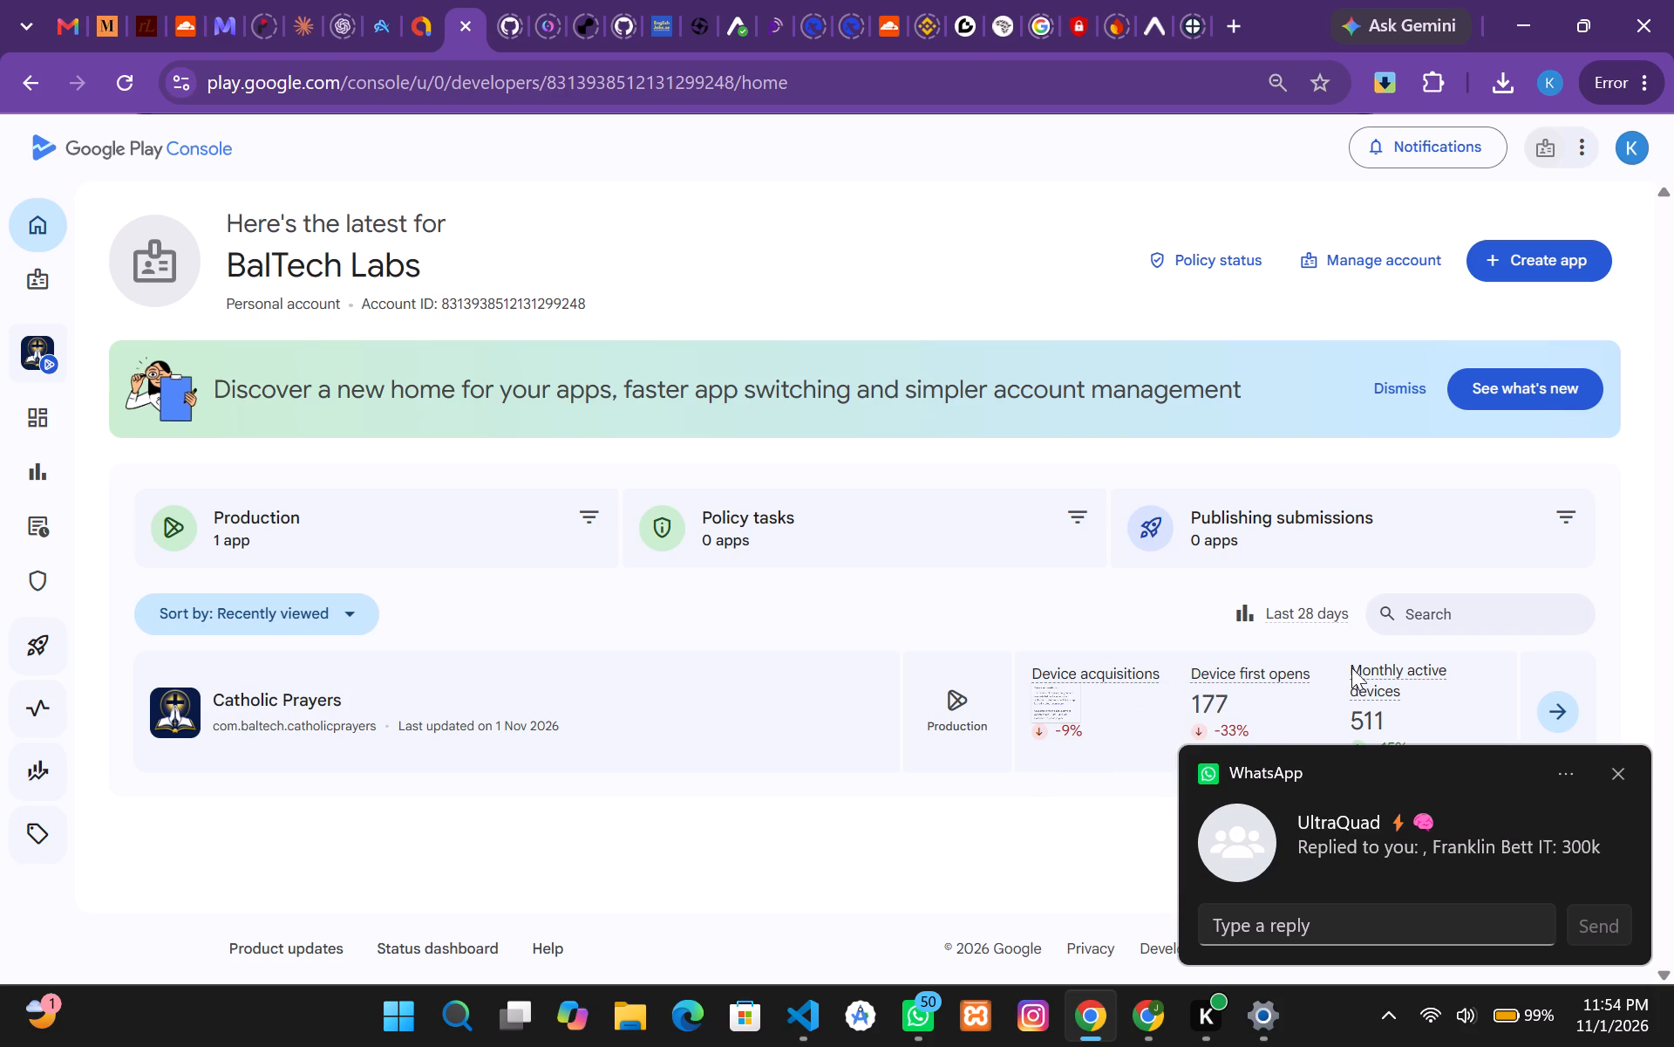
{"action": "left_click", "coordinate": [1555, 715]}
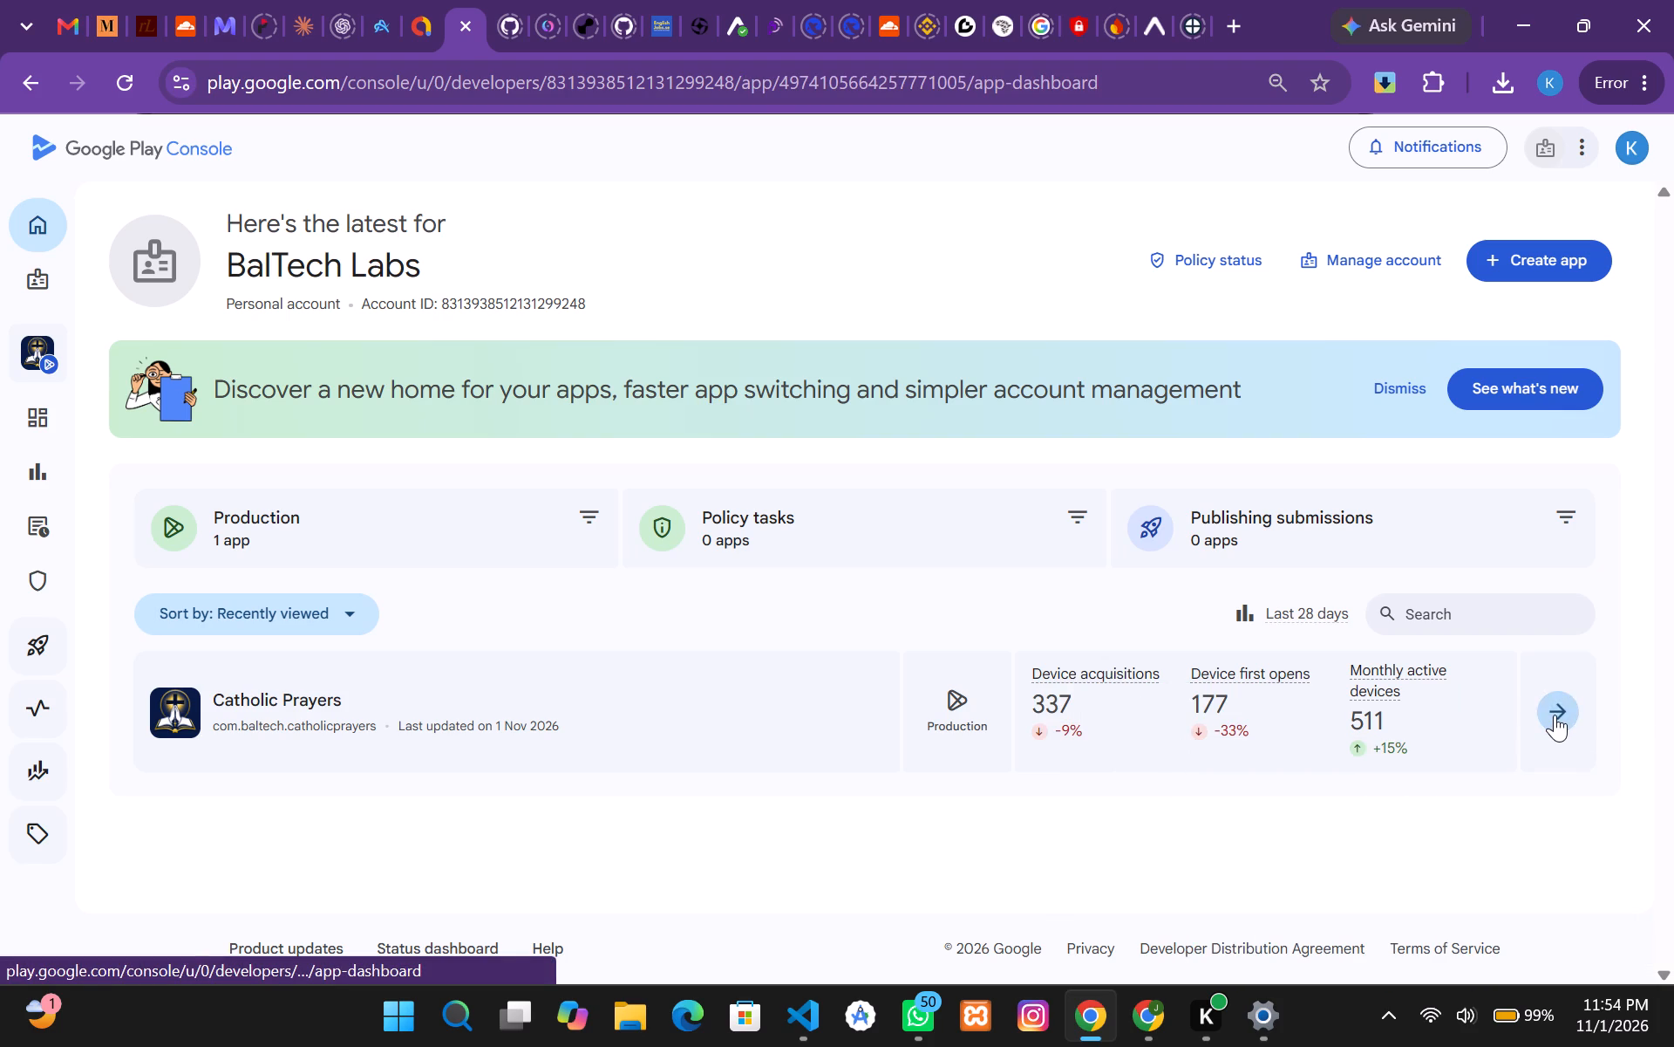
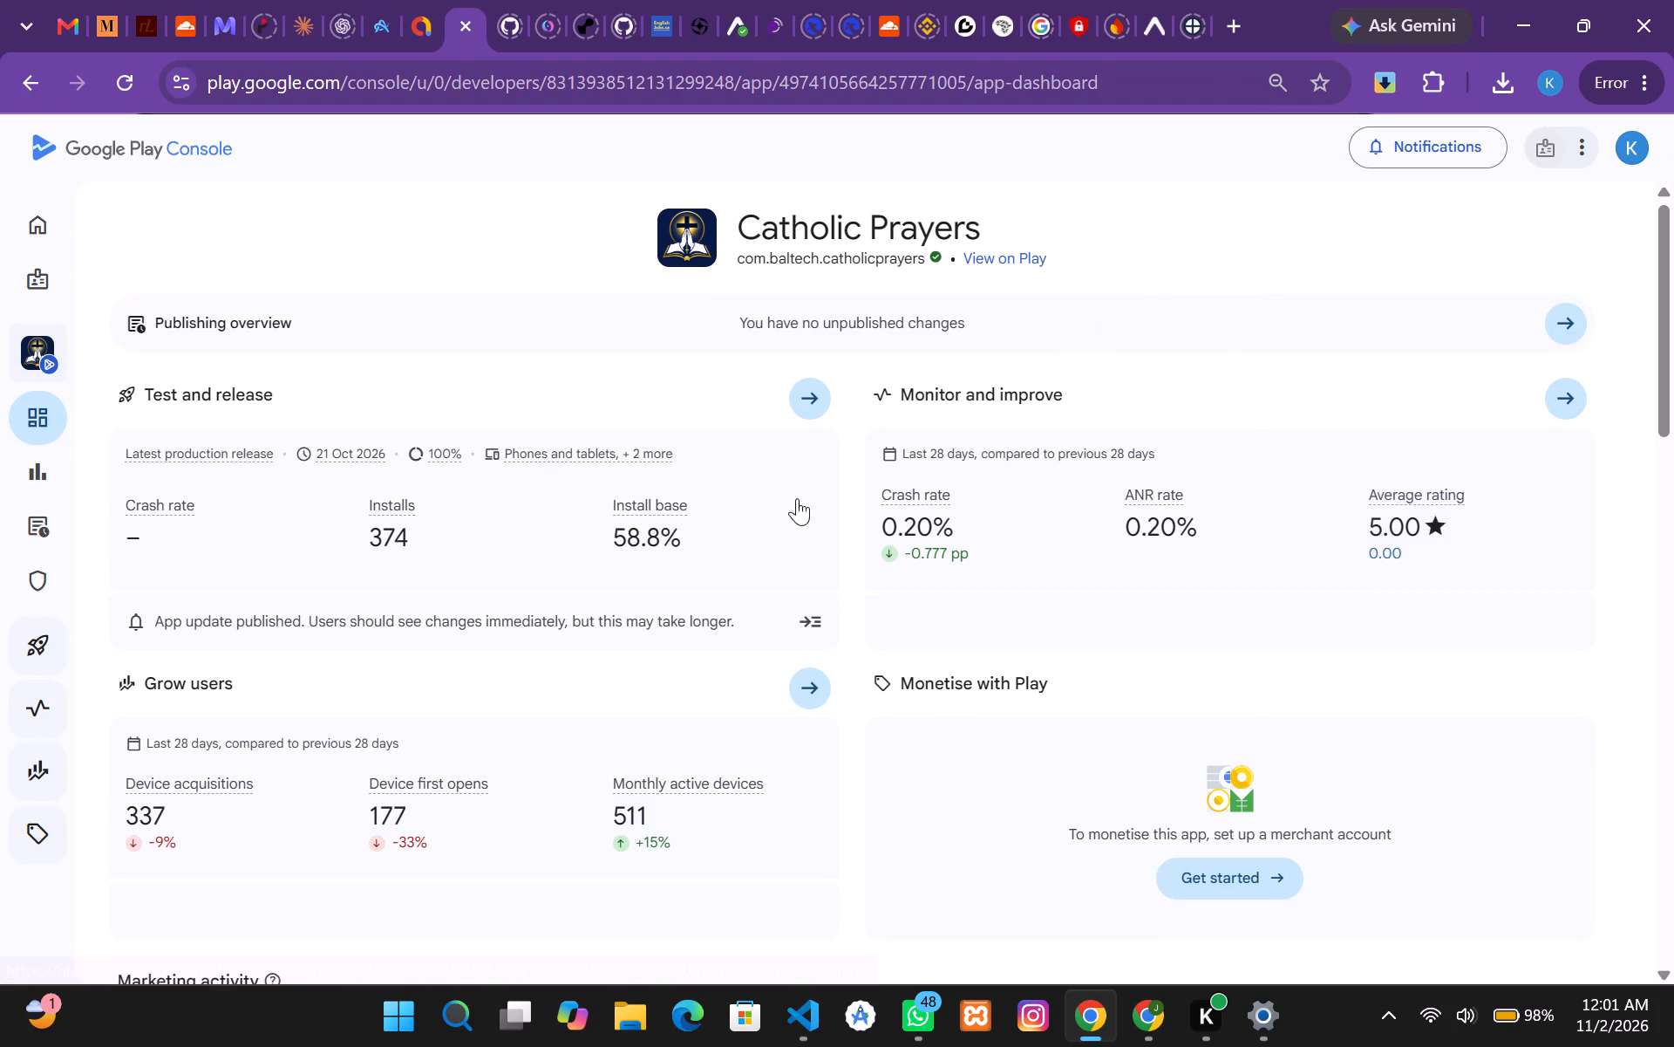
Open the Grow users overview for the Catholic Prayers app from its dashboard.
{"action": "left_click", "coordinate": [800, 690]}
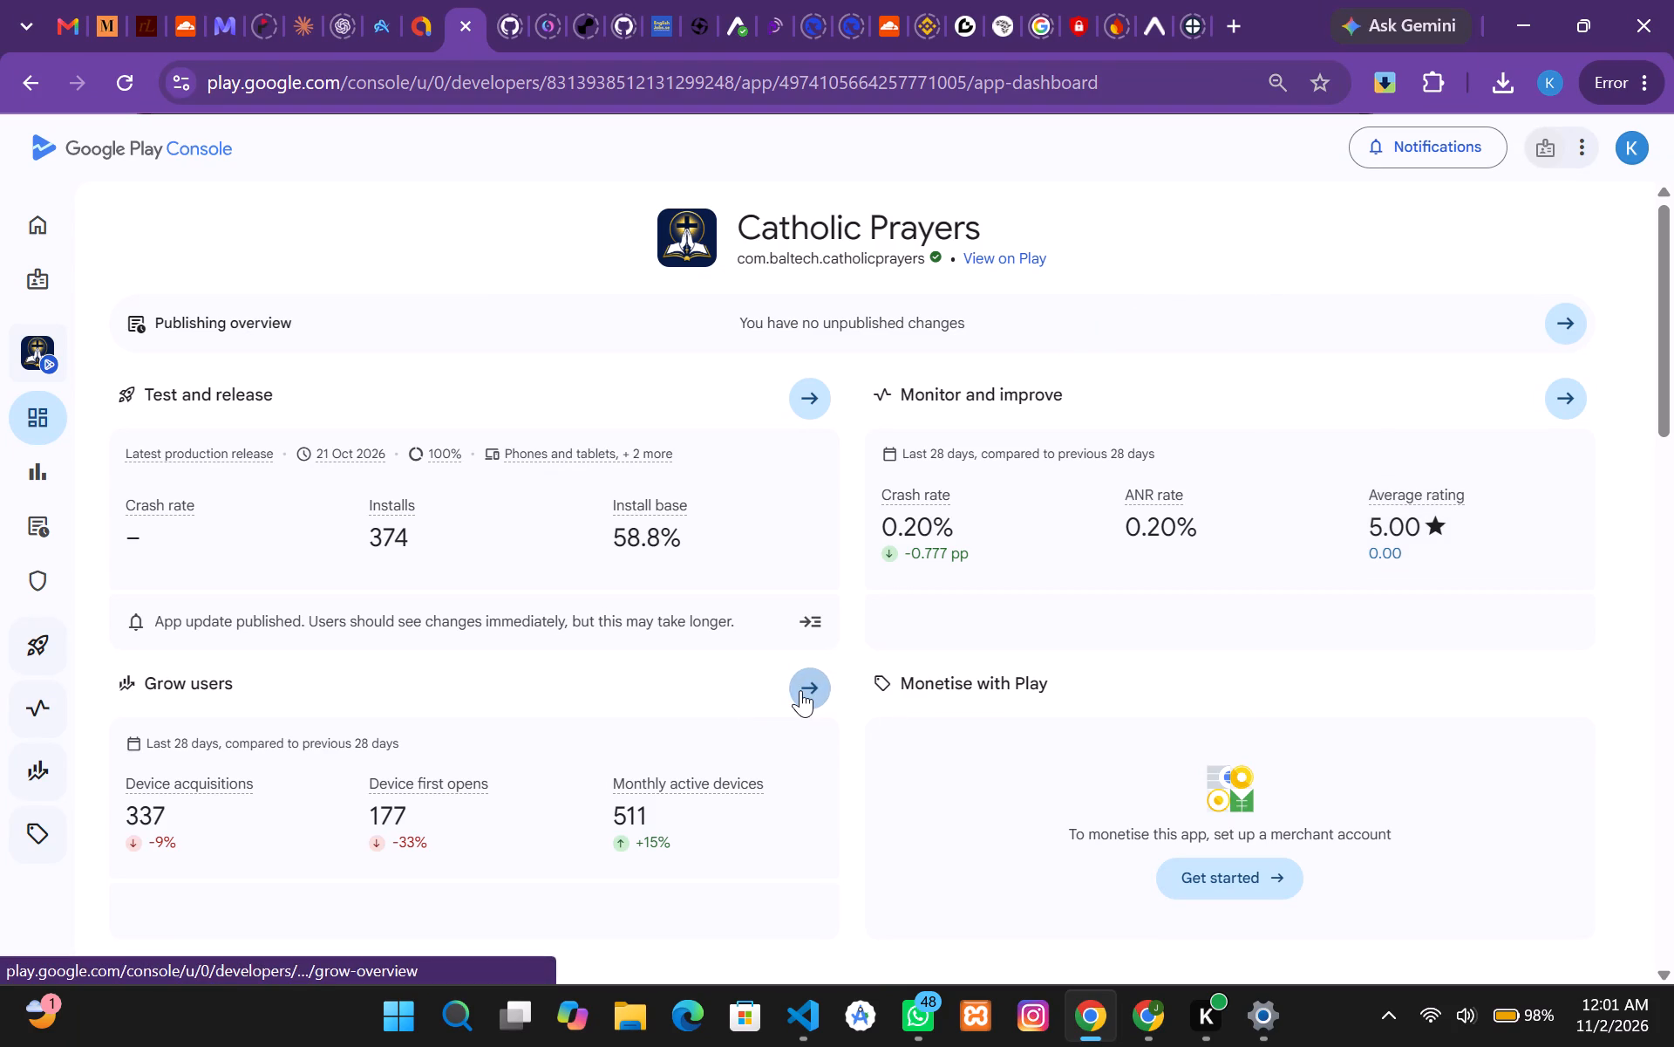